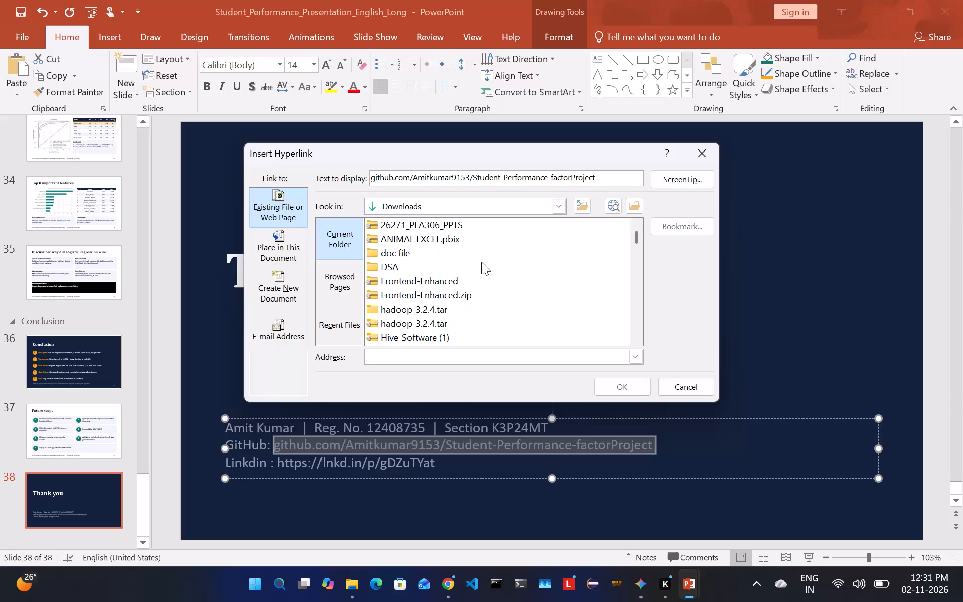
Hyperlink the GitHub repository text on the Thank you slide, using the displayed Student-Performance-factorProject text as its address.
{"action": "scroll", "coordinate": [481, 262], "scroll_direction": "down", "scroll_amount": 3}
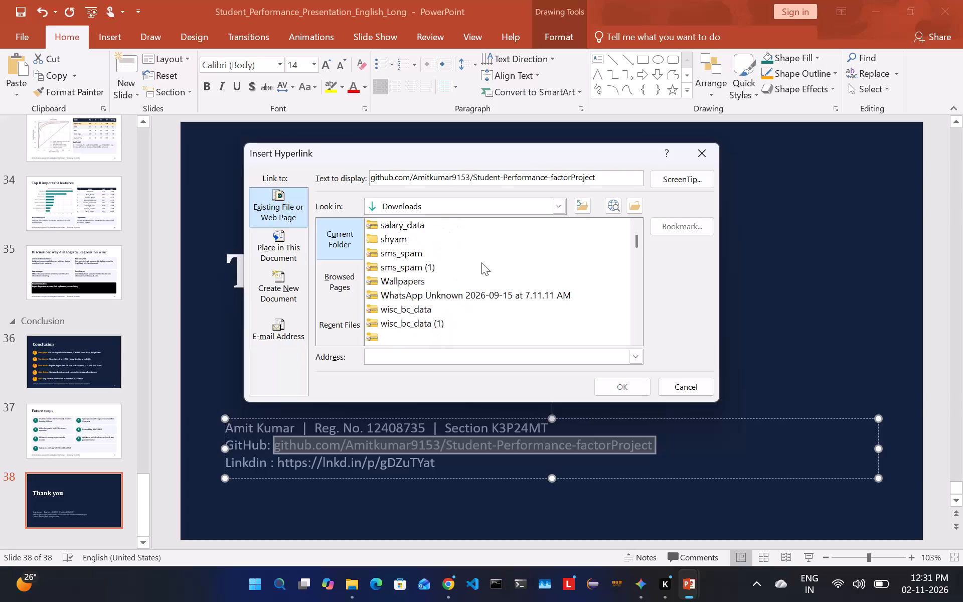
{"action": "scroll", "coordinate": [481, 262], "scroll_direction": "down", "scroll_amount": 16}
{"action": "scroll", "coordinate": [481, 262], "scroll_direction": "up", "scroll_amount": 7}
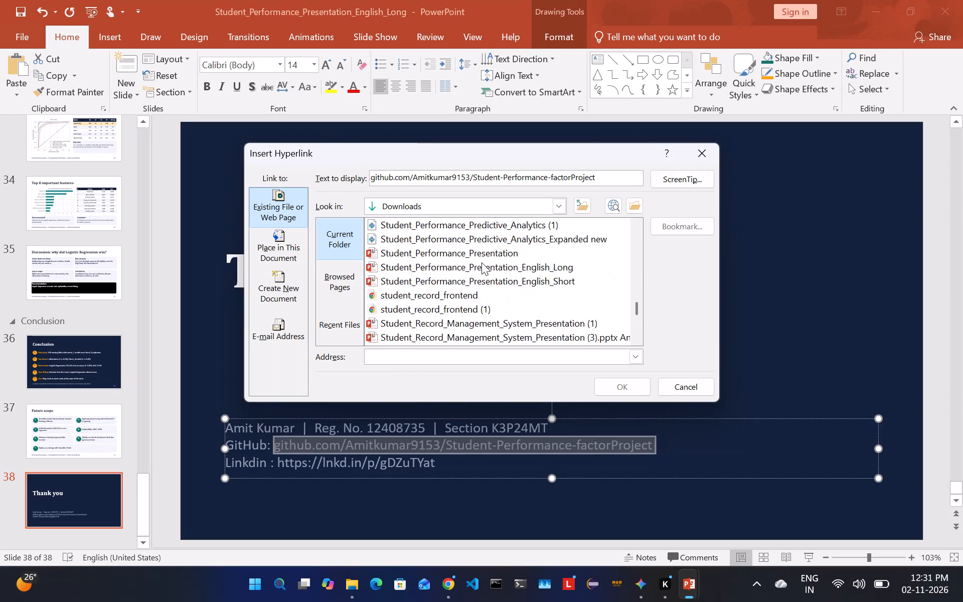
{"action": "scroll", "coordinate": [481, 262], "scroll_direction": "up", "scroll_amount": 18}
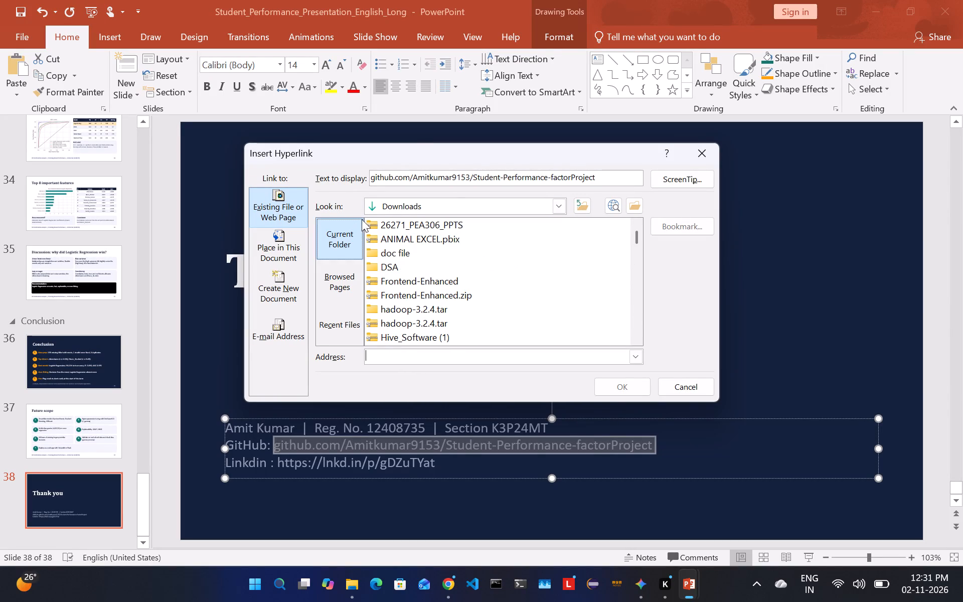
{"action": "left_click", "coordinate": [608, 173]}
{"action": "left_click_drag", "start_coordinate": [608, 173], "coordinate": [332, 150]}
{"action": "key", "text": "ctrl+c"}
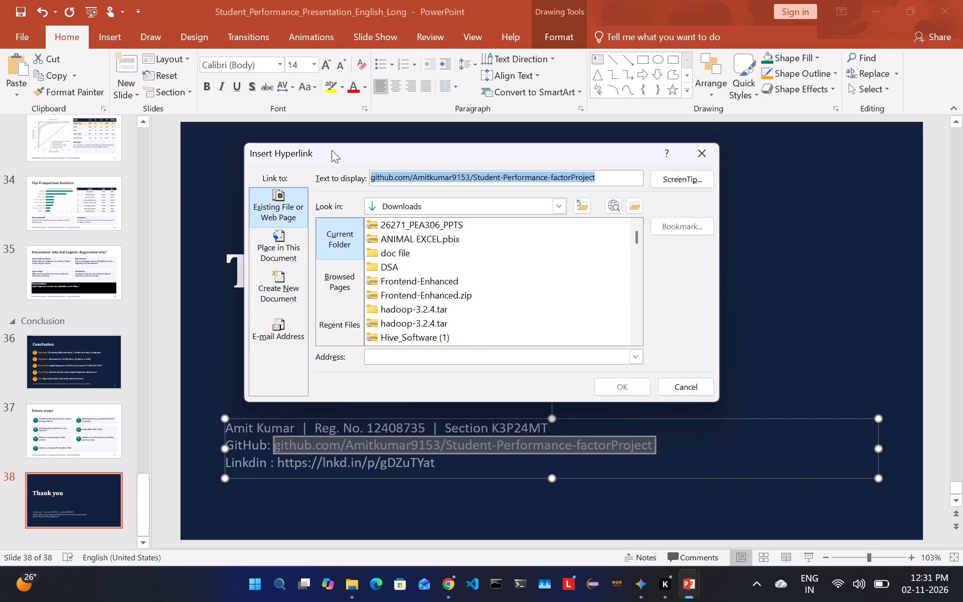
{"action": "left_click", "coordinate": [447, 355]}
{"action": "key", "text": "ctrl+v"}
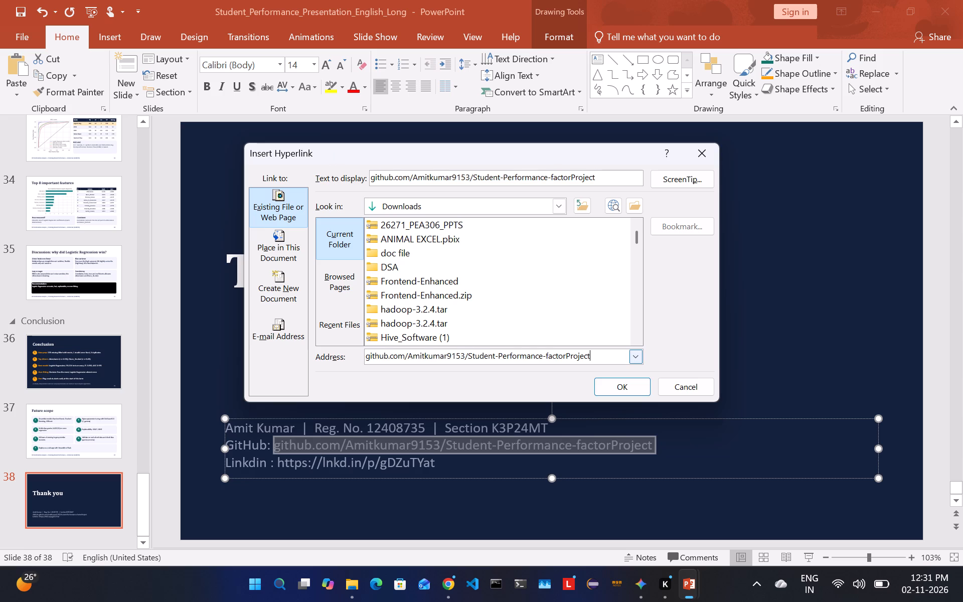
{"action": "left_click", "coordinate": [627, 389]}
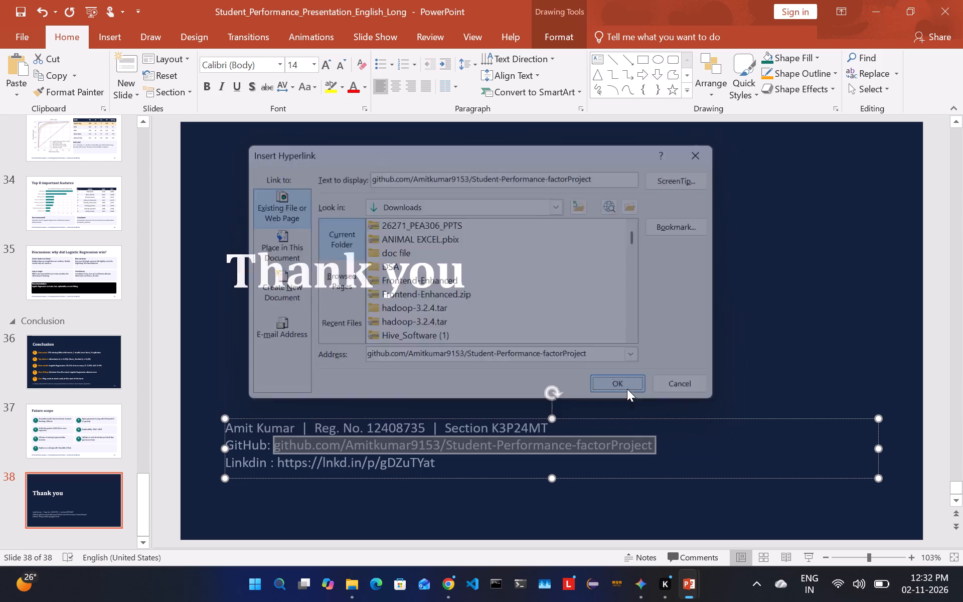
{"action": "left_click", "coordinate": [743, 441]}
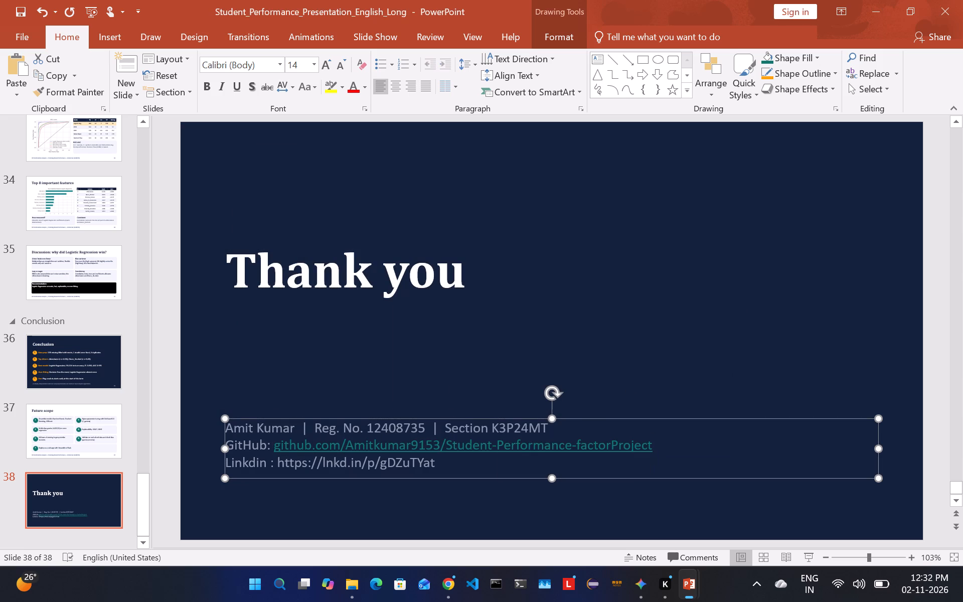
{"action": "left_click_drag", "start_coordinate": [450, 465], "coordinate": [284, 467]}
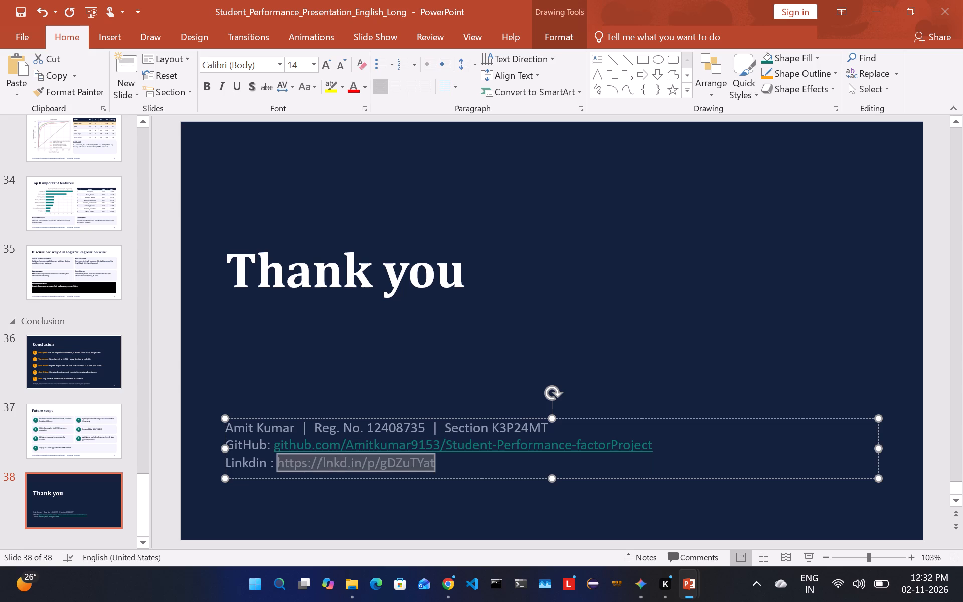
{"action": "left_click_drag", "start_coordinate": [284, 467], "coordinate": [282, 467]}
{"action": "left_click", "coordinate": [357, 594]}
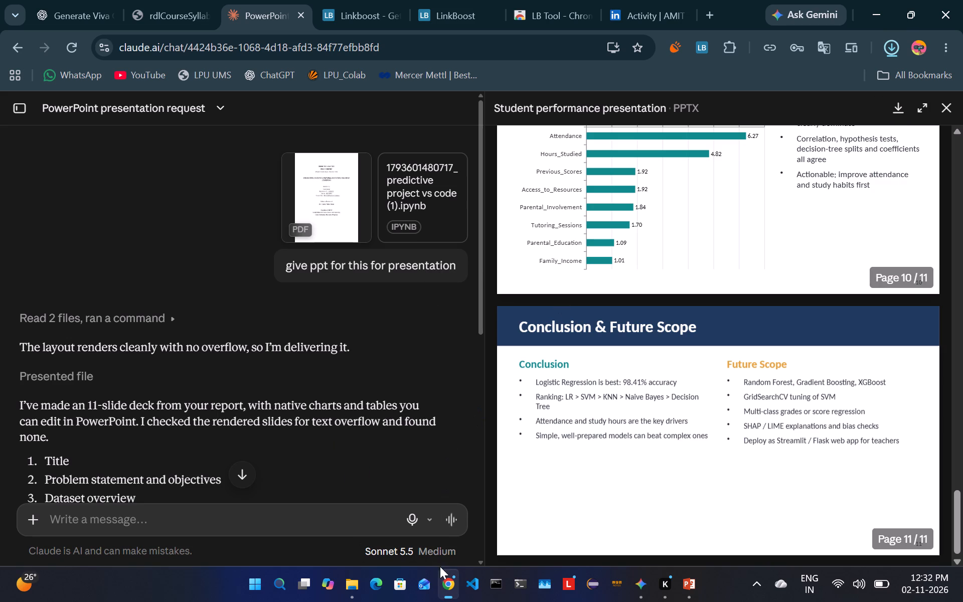
{"action": "left_click", "coordinate": [447, 583]}
{"action": "left_click", "coordinate": [447, 583]}
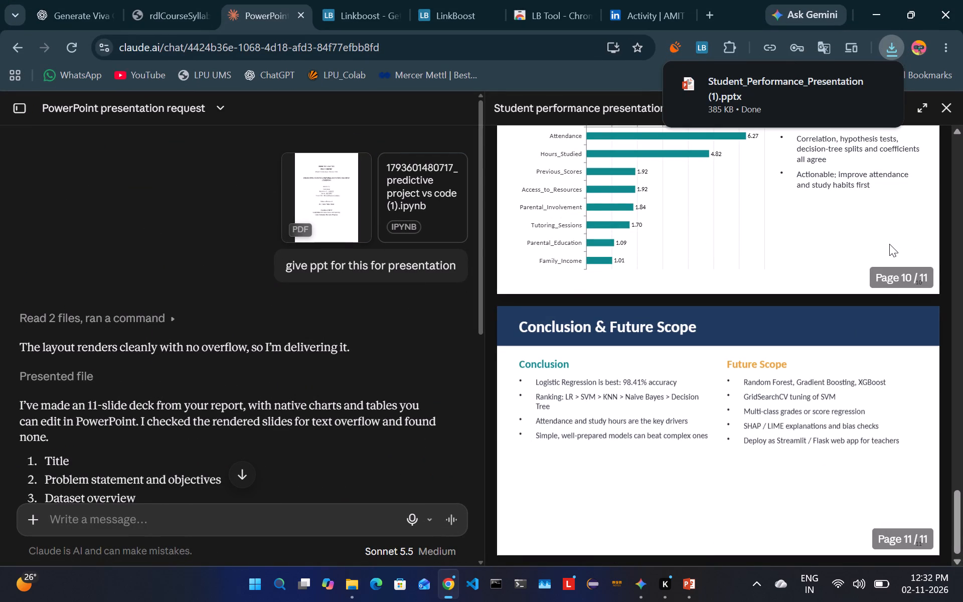
{"action": "scroll", "coordinate": [854, 292], "scroll_direction": "down", "scroll_amount": 5}
{"action": "scroll", "coordinate": [854, 292], "scroll_direction": "up", "scroll_amount": 7}
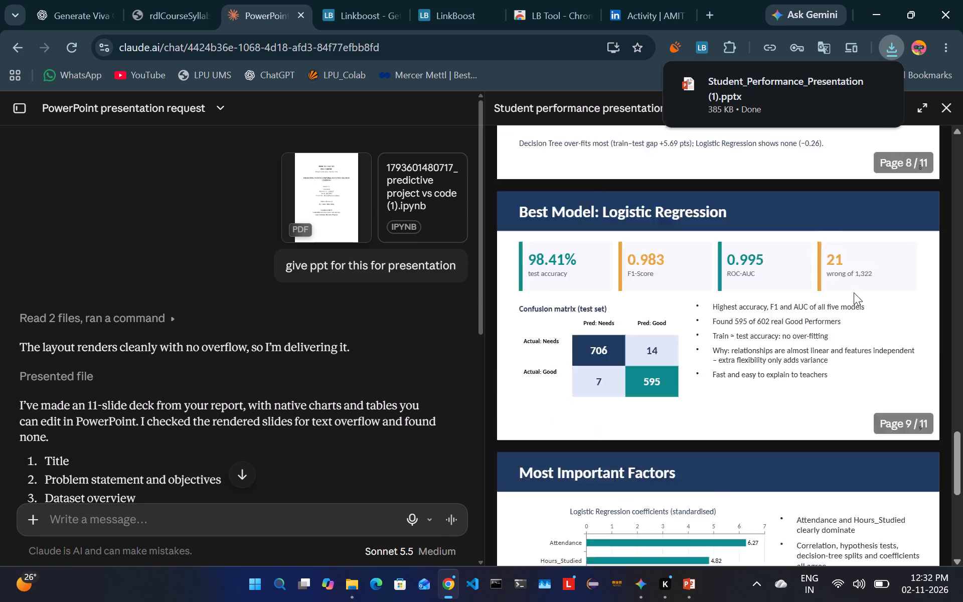
{"action": "scroll", "coordinate": [854, 292], "scroll_direction": "up", "scroll_amount": 8}
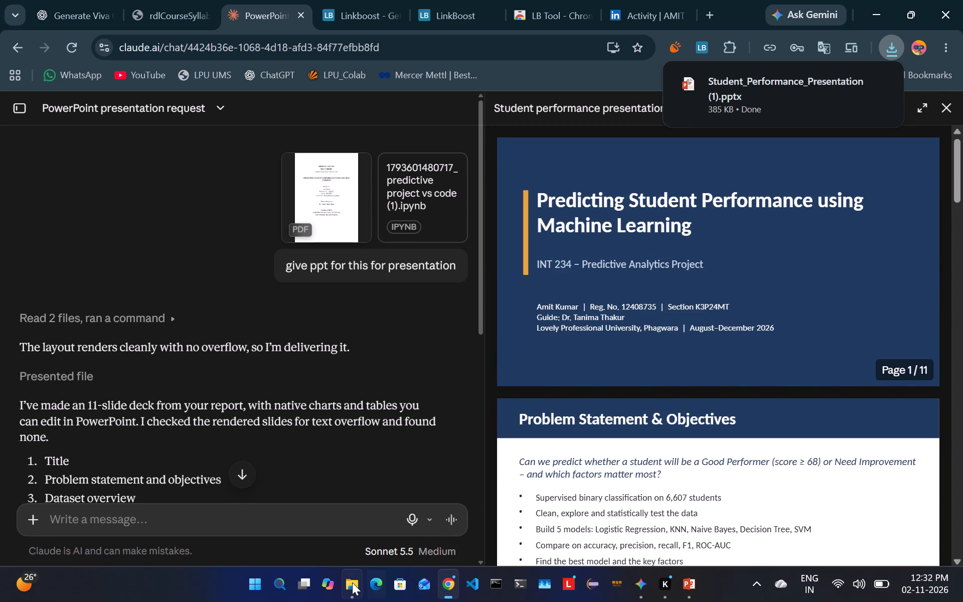
Open Student_Performance_Presentation_English_Long from the Downloads folder in PowerPoint.
{"action": "left_click", "coordinate": [352, 582]}
{"action": "double_click", "coordinate": [623, 289]}
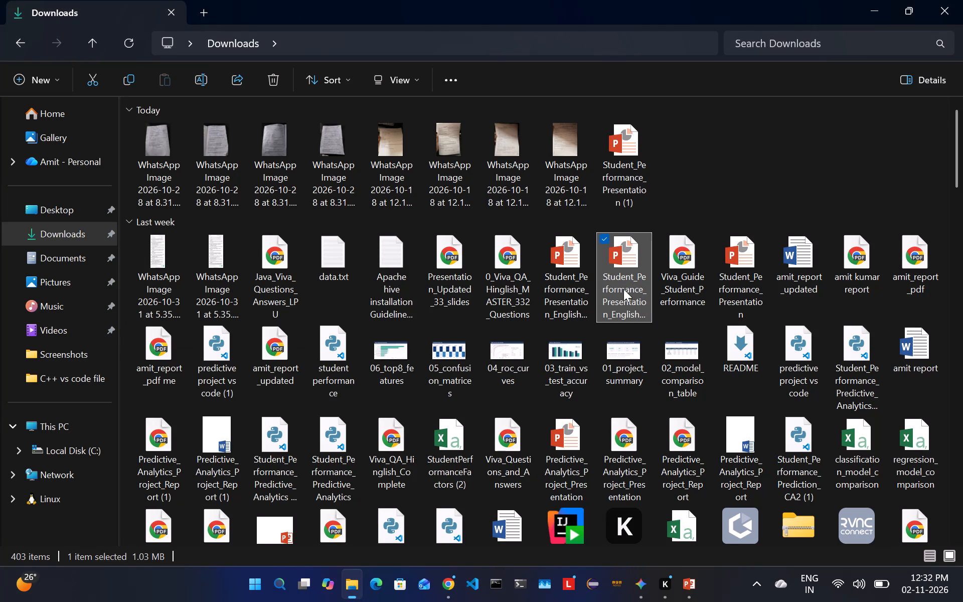
{"action": "left_click_drag", "start_coordinate": [442, 462], "coordinate": [283, 463]}
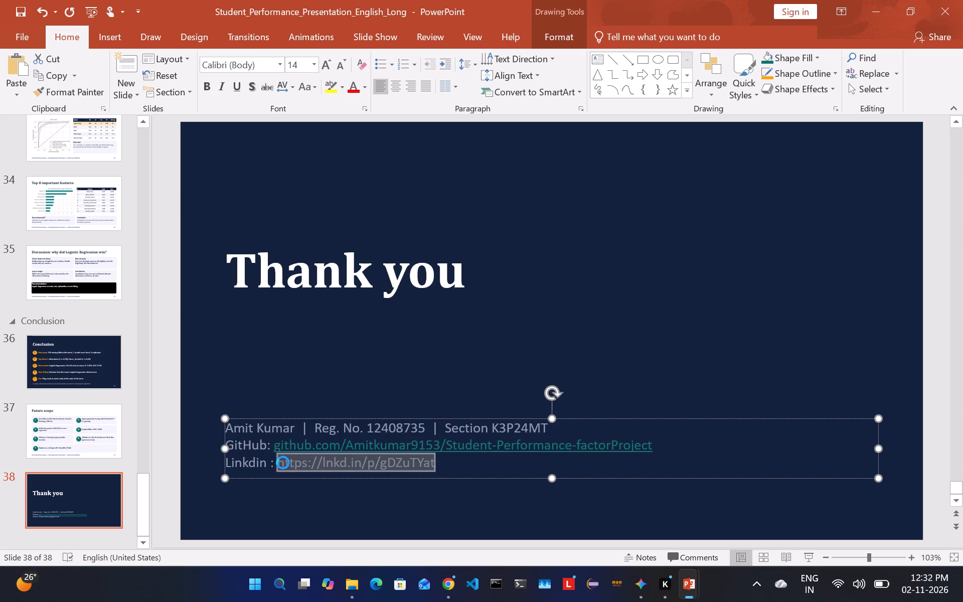
{"action": "key", "text": "ctrl+k"}
{"action": "left_click_drag", "start_coordinate": [494, 178], "coordinate": [317, 168]}
{"action": "key", "text": "ctrl+c"}
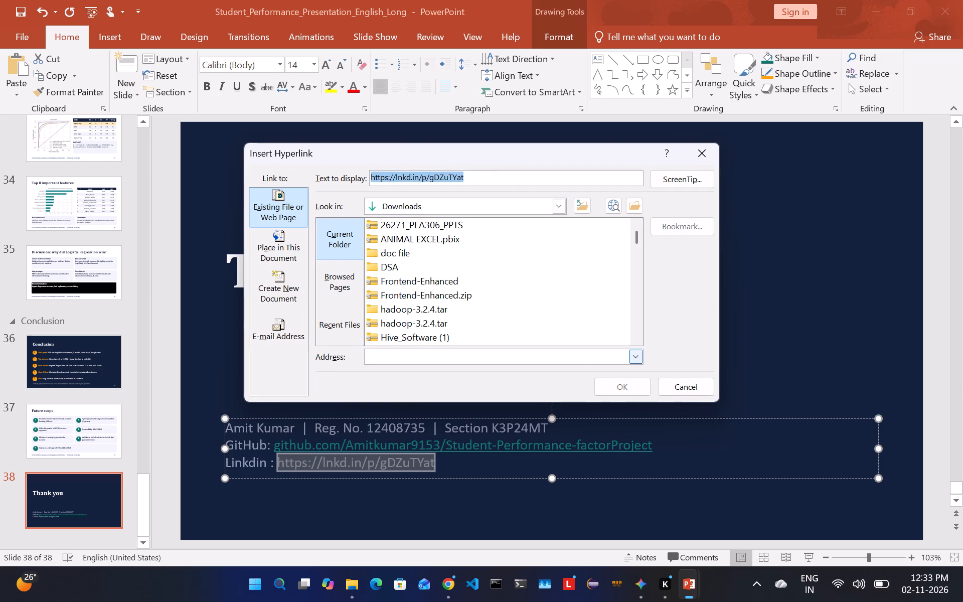
{"action": "left_click", "coordinate": [428, 355]}
{"action": "key", "text": "ctrl+v"}
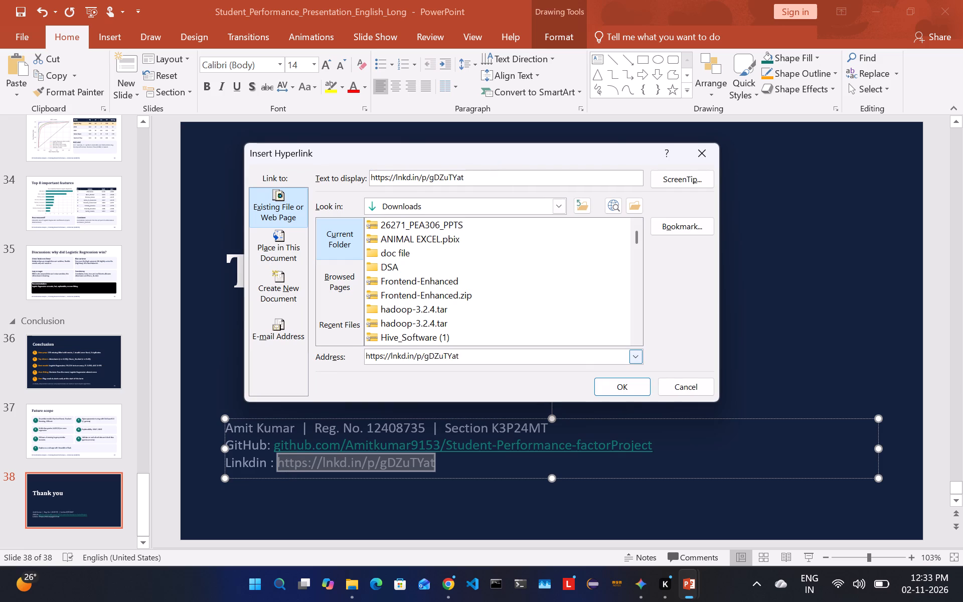
{"action": "left_click", "coordinate": [631, 395]}
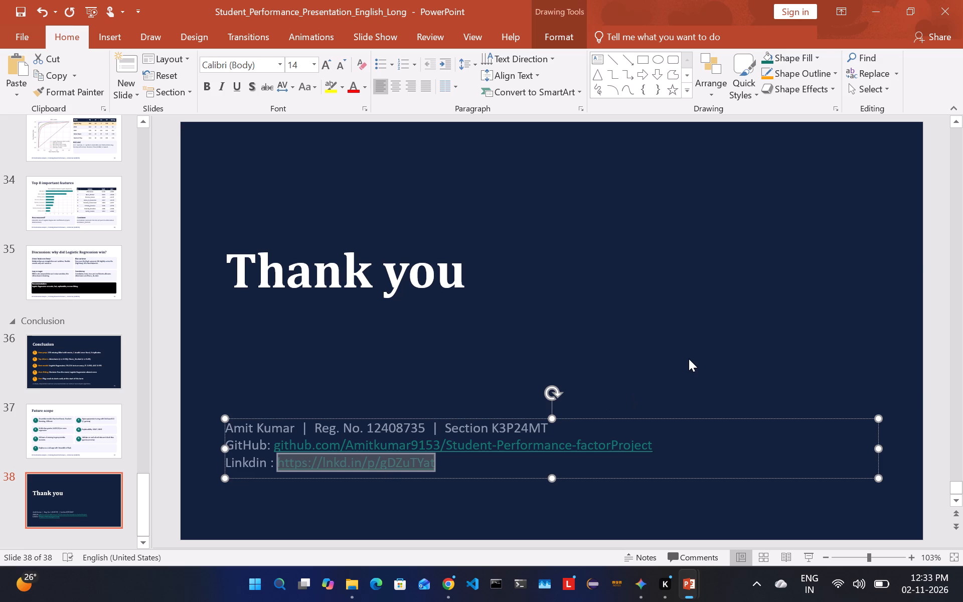
{"action": "left_click", "coordinate": [692, 350]}
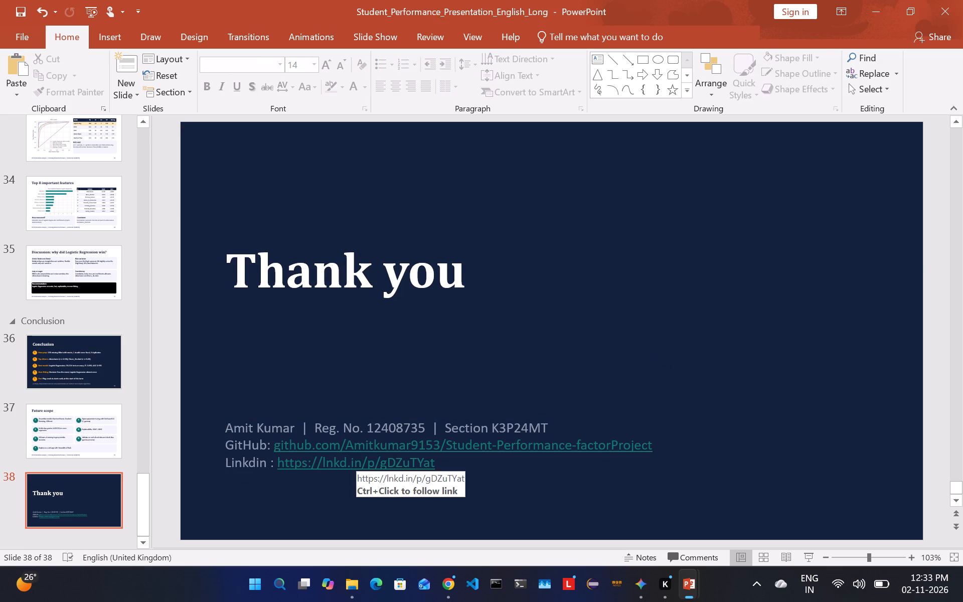
Test the GitHub and Linkdin hyperlinks on the Thank you slide by following each one.
{"action": "left_click", "coordinate": [451, 450], "text": "ctrl"}
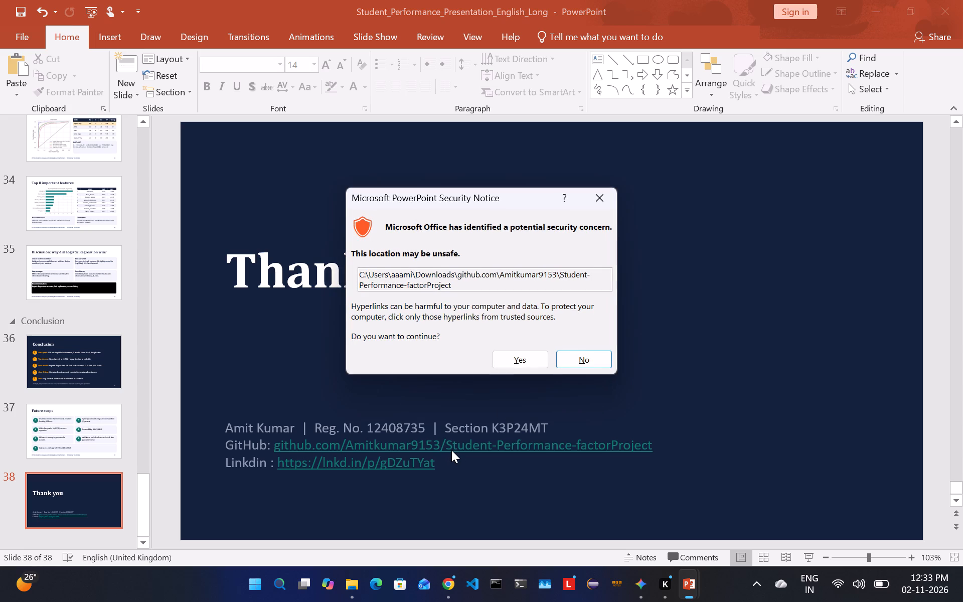
{"action": "left_click", "coordinate": [521, 364]}
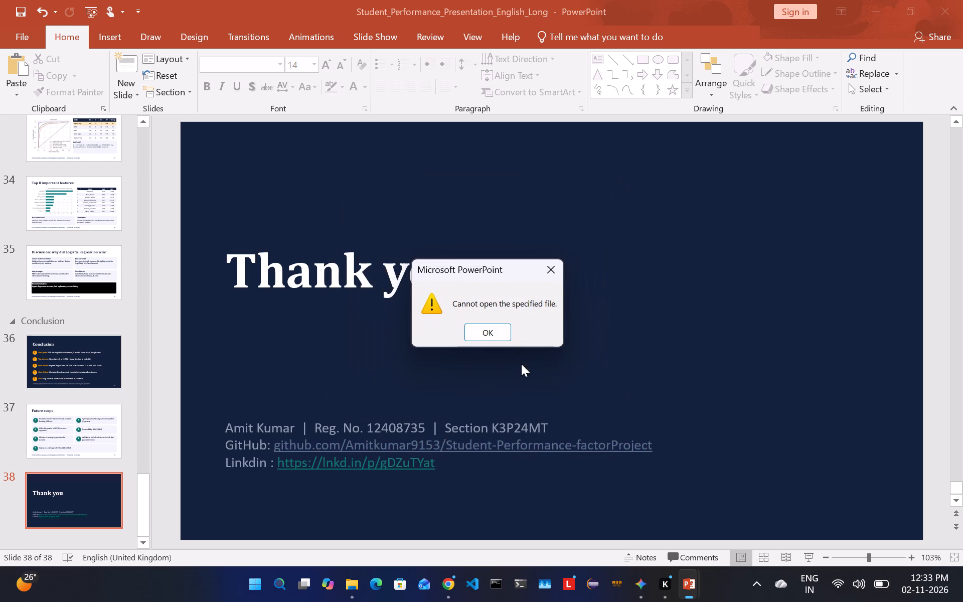
{"action": "left_click", "coordinate": [494, 333]}
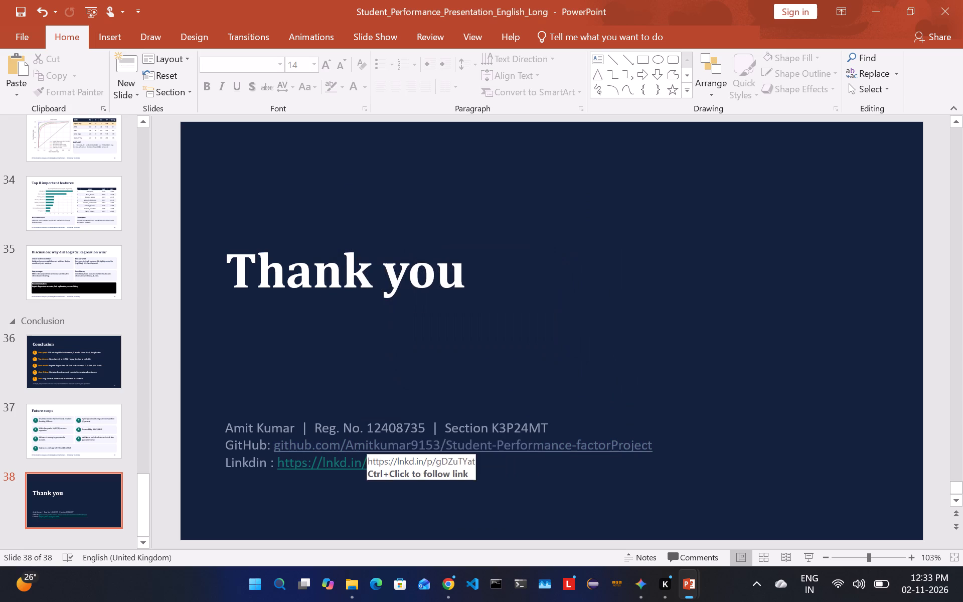
{"action": "left_click", "coordinate": [353, 464], "text": "ctrl"}
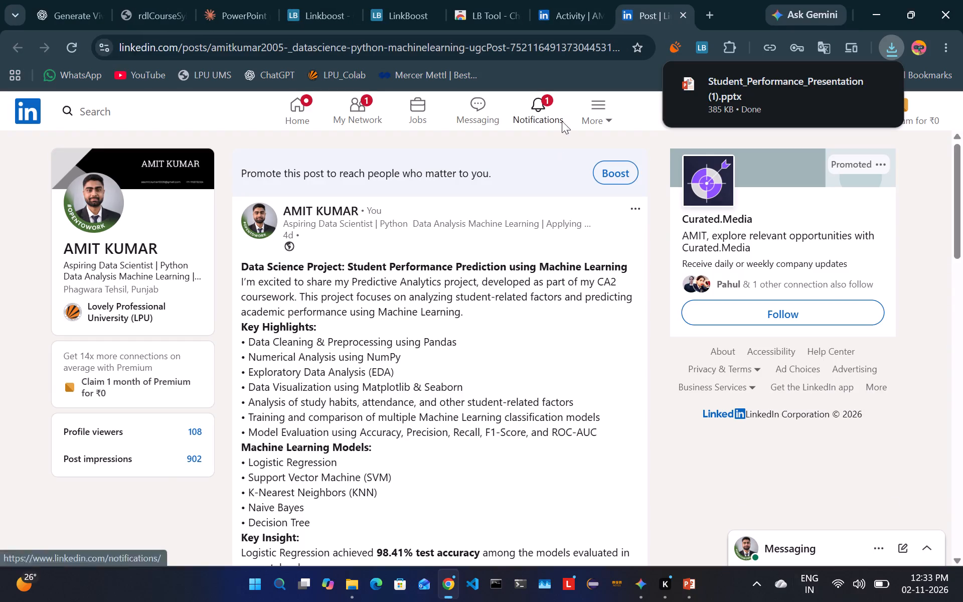
Open GitHub in a new Chrome tab, go to the Student-Performance-factor-Project repository and copy its web address.
{"action": "left_click", "coordinate": [714, 0]}
{"action": "type", "text": "gi"}
{"action": "key", "text": "Return"}
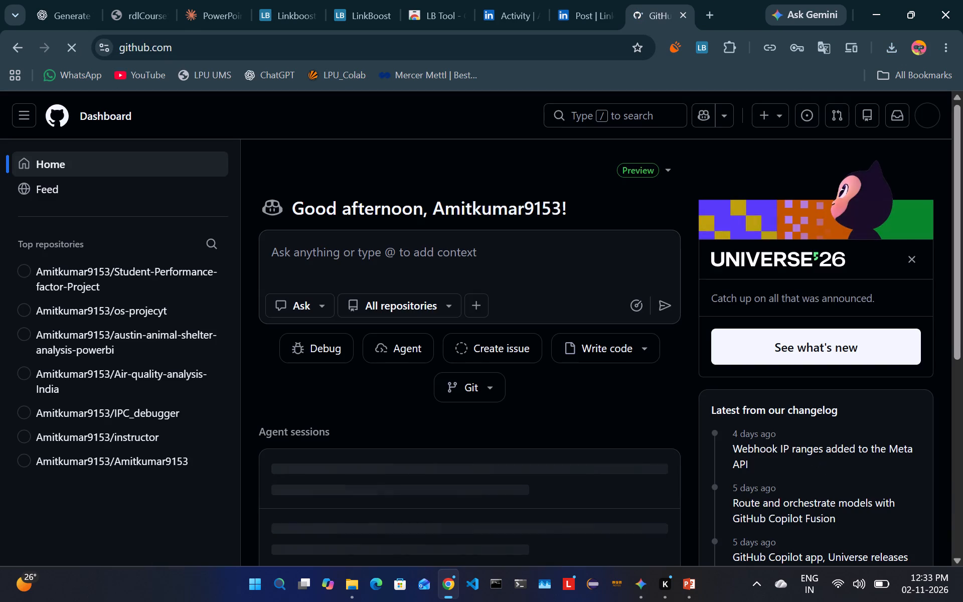
{"action": "left_click", "coordinate": [159, 281]}
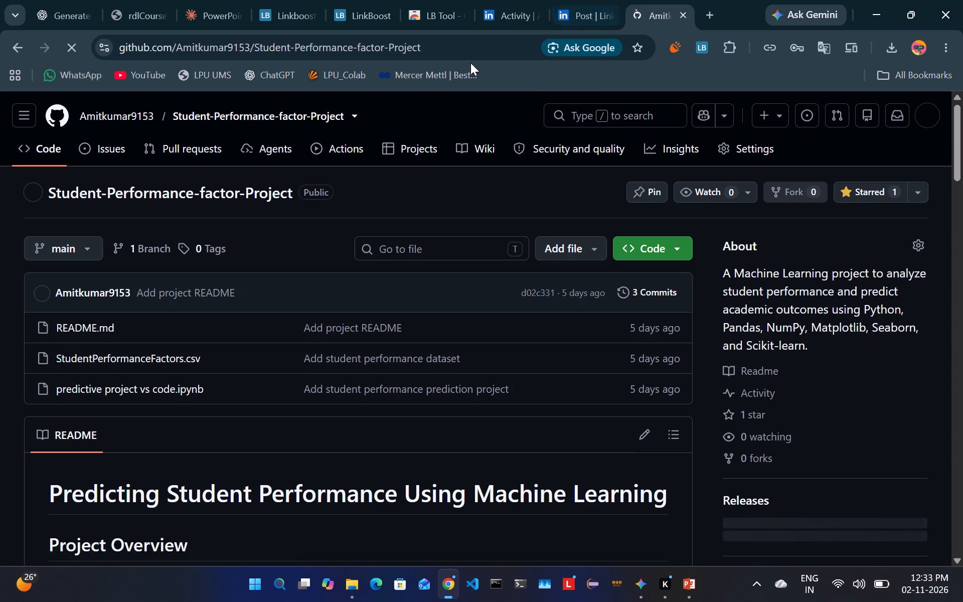
{"action": "left_click", "coordinate": [464, 46]}
{"action": "key", "text": "ctrl+c"}
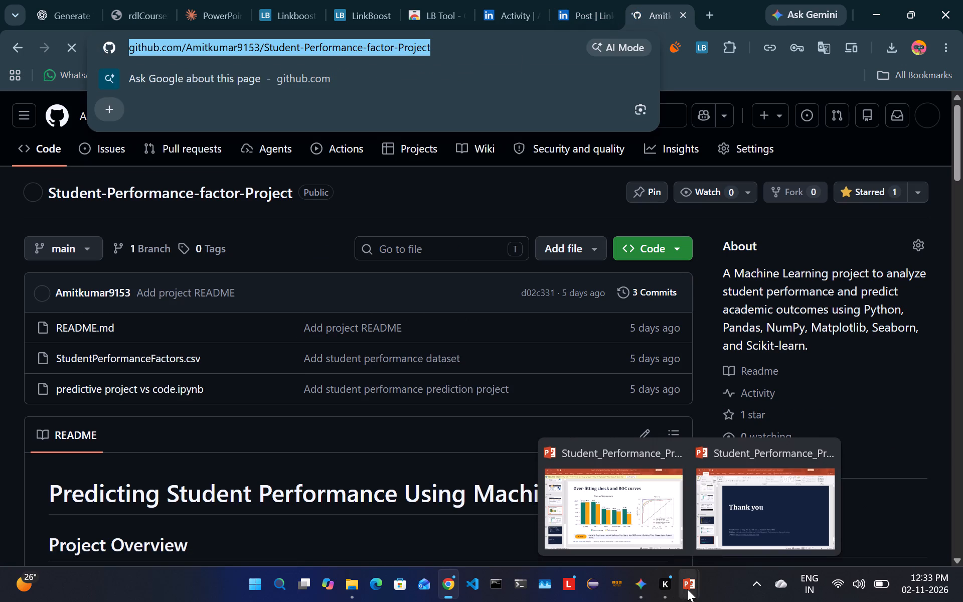
Switch to PowerPoint and replace the GitHub address on the Thank you slide with the copied Student-Performance-factor-Project repository address.
{"action": "left_click", "coordinate": [767, 527]}
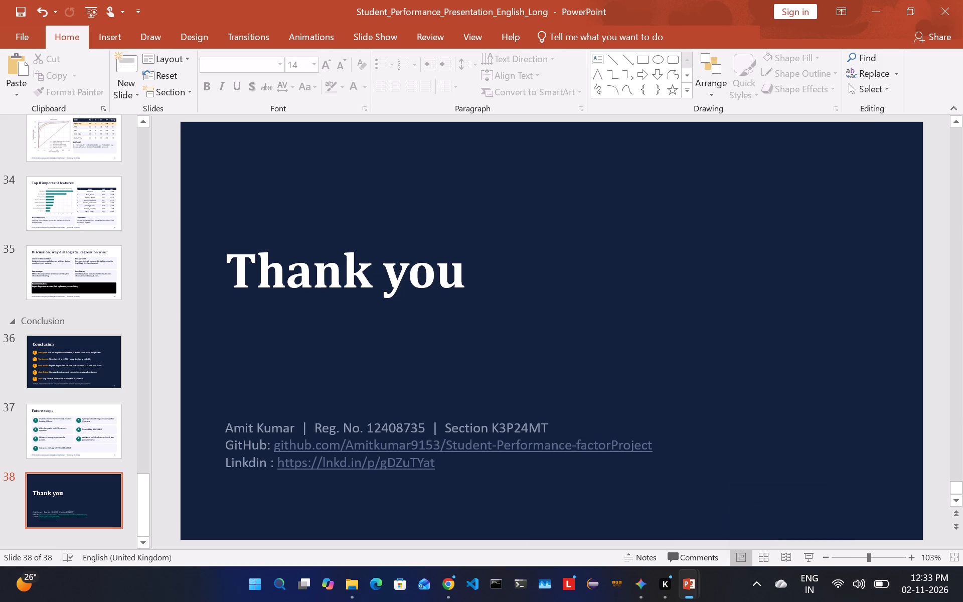
{"action": "left_click_drag", "start_coordinate": [654, 446], "coordinate": [645, 442]}
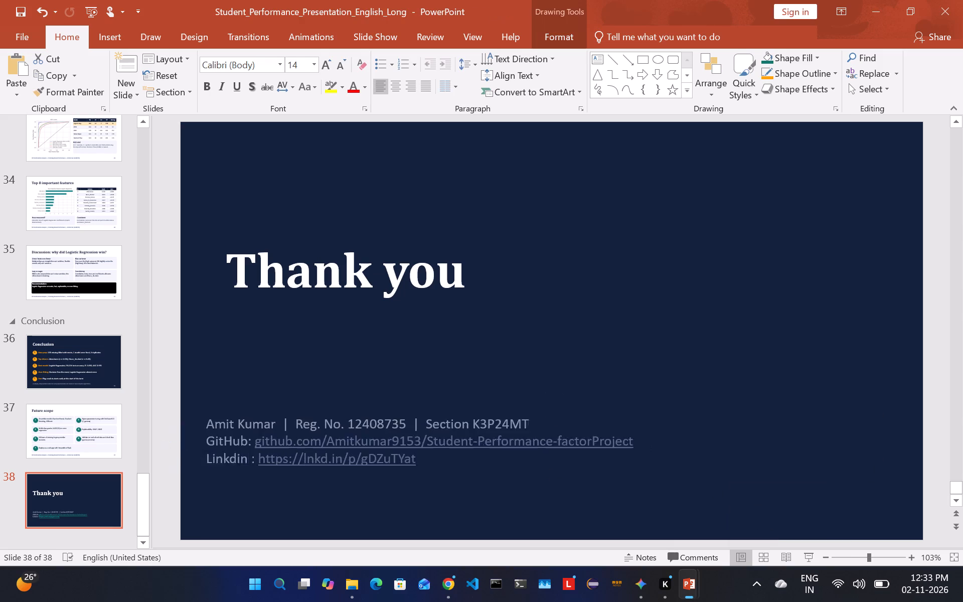
{"action": "left_click_drag", "start_coordinate": [645, 442], "coordinate": [649, 447]}
{"action": "left_click", "coordinate": [622, 447]}
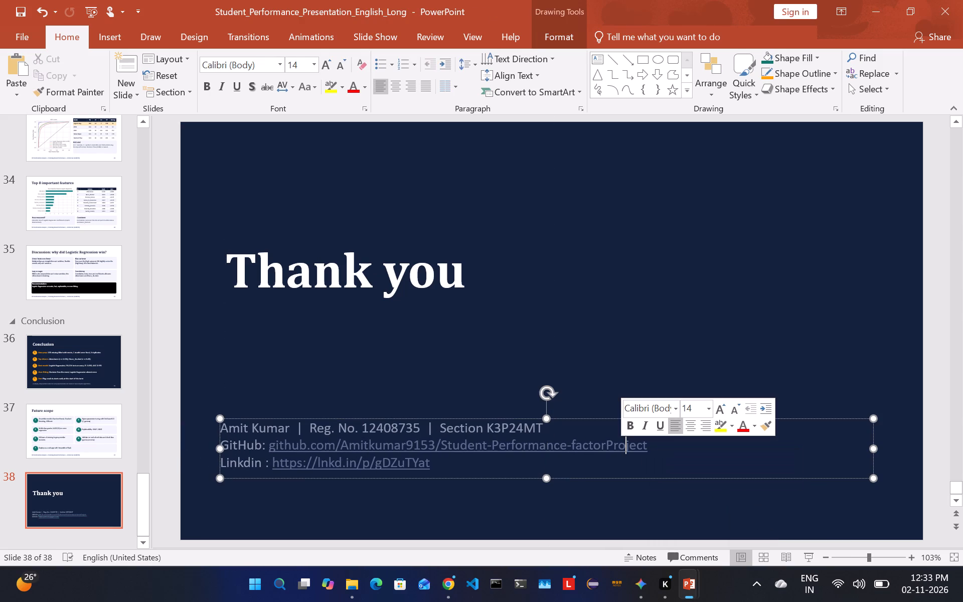
{"action": "key", "text": "Right"}
{"action": "key", "text": "Right"}
{"action": "key", "text": "Right"}
{"action": "key", "text": "Right"}
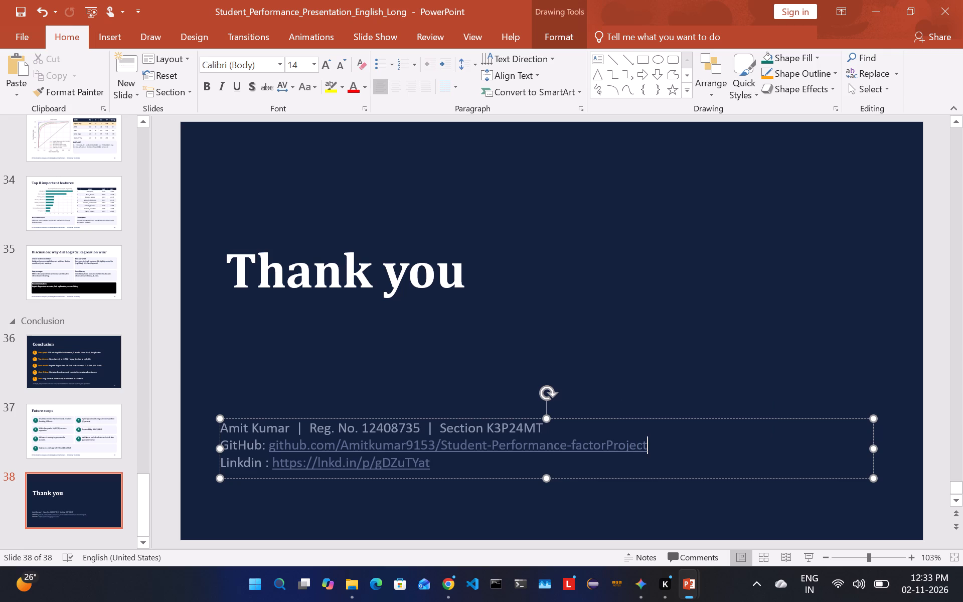
{"action": "key", "text": "BackSpace"}
{"action": "key", "text": "BackSpace"}
{"action": "key", "text": "BackSpace"}
{"action": "key", "text": "BackSpace"}
{"action": "key", "text": "BackSpace"}
{"action": "key", "text": "BackSpace"}
{"action": "key", "text": "BackSpace"}
{"action": "key", "text": "BackSpace"}
{"action": "key", "text": "BackSpace"}
{"action": "key", "text": "BackSpace"}
{"action": "key", "text": "BackSpace"}
{"action": "key", "text": "BackSpace"}
{"action": "key", "text": "BackSpace"}
{"action": "key", "text": "BackSpace"}
{"action": "key", "text": "BackSpace"}
{"action": "key", "text": "BackSpace"}
{"action": "key", "text": "BackSpace"}
{"action": "key", "text": "BackSpace"}
{"action": "key", "text": "BackSpace"}
{"action": "key", "text": "BackSpace"}
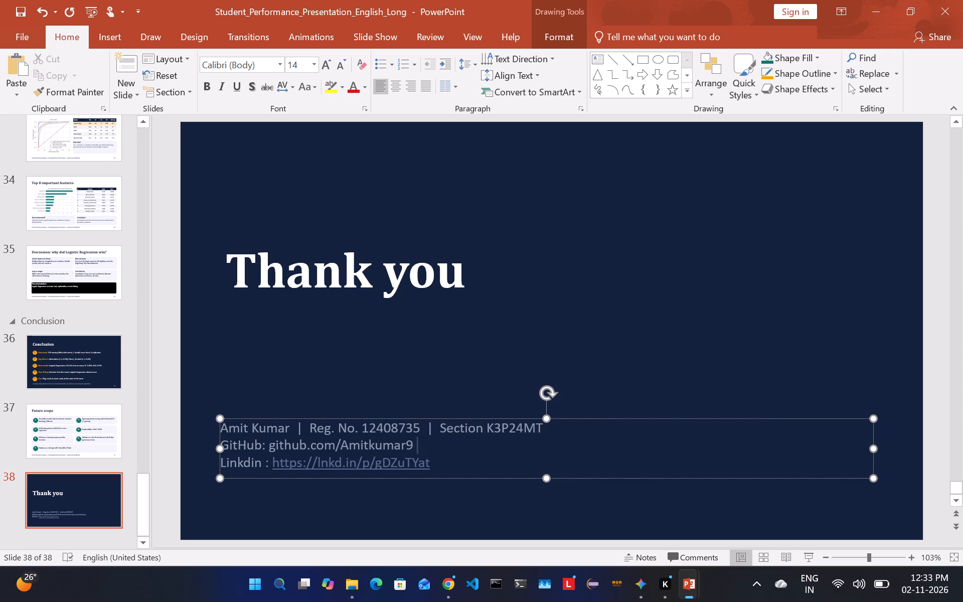
{"action": "key", "text": "BackSpace"}
{"action": "key", "text": "BackSpace"}
{"action": "key", "text": "BackSpace"}
{"action": "key", "text": "BackSpace"}
{"action": "key", "text": "BackSpace"}
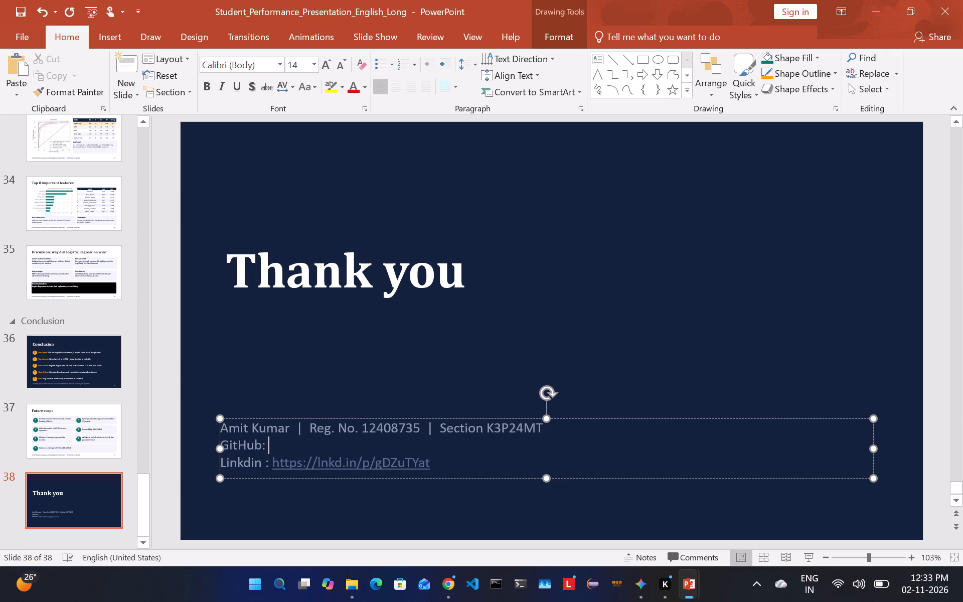
{"action": "key", "text": "ctrl+v"}
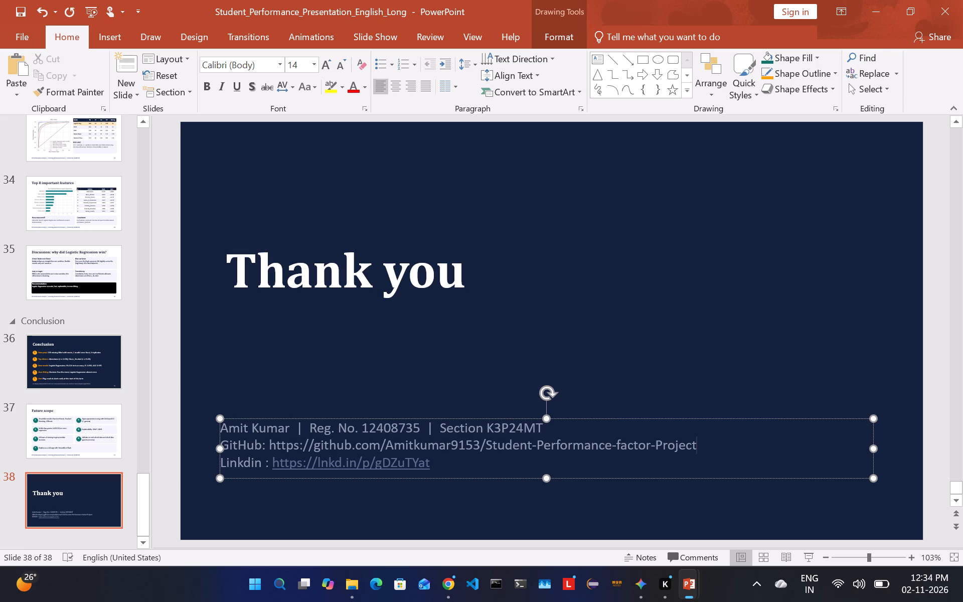
Hyperlink the new GitHub address on the Thank you slide to the same Student-Performance-factor-Project repository address.
{"action": "left_click_drag", "start_coordinate": [268, 441], "coordinate": [672, 448]}
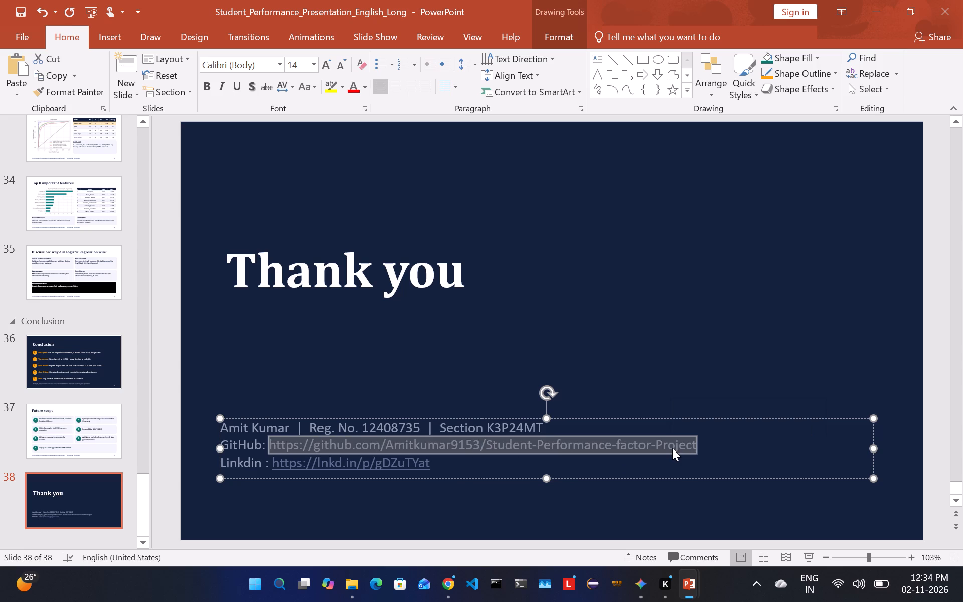
{"action": "key", "text": "ctrl+k"}
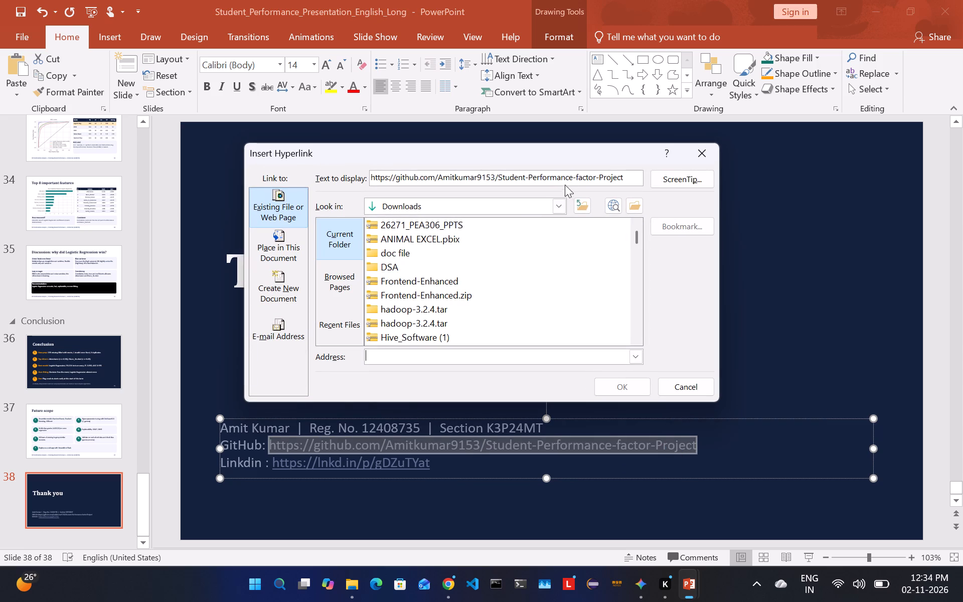
{"action": "double_click", "coordinate": [564, 176]}
{"action": "triple_click", "coordinate": [564, 176]}
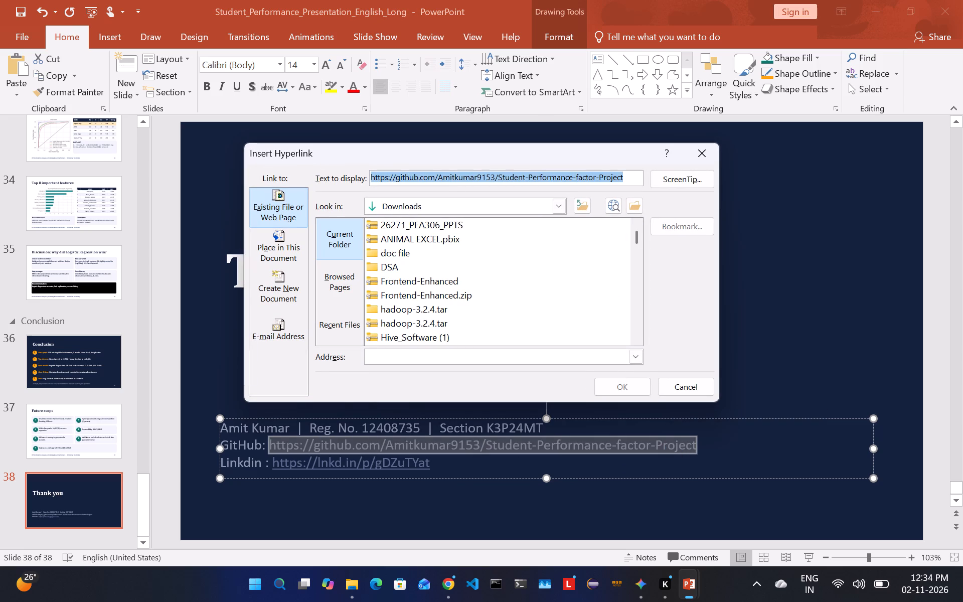
{"action": "key", "text": "ctrl+c"}
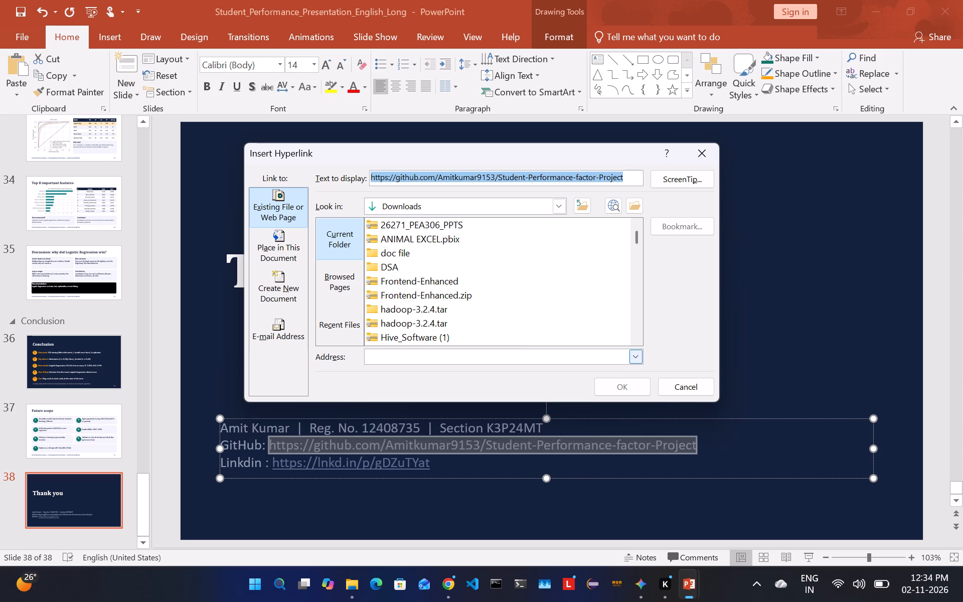
{"action": "left_click", "coordinate": [505, 357]}
{"action": "key", "text": "ctrl+v"}
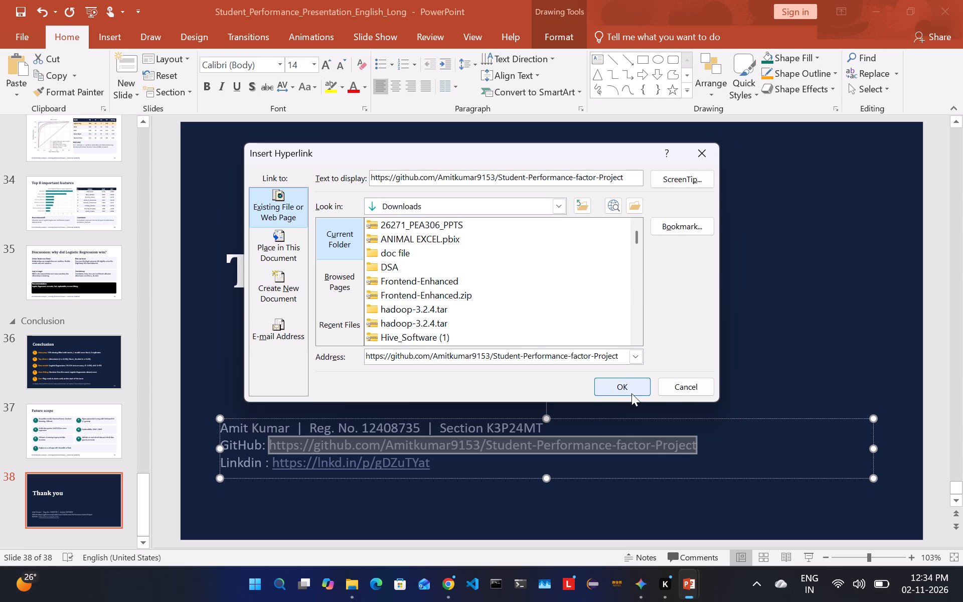
{"action": "left_click", "coordinate": [631, 387]}
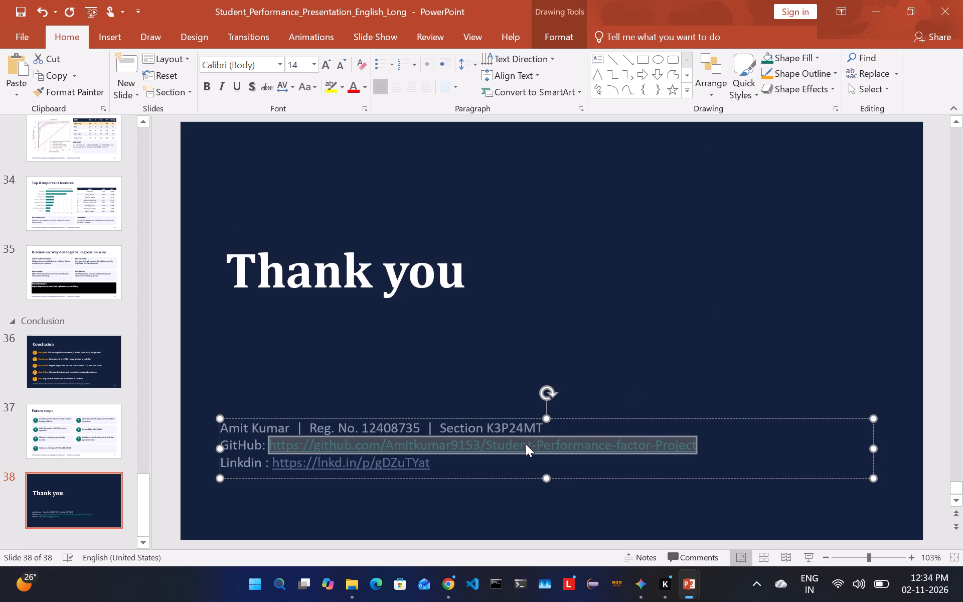
Test the GitHub hyperlink by following it and look through the repository page and its README.
{"action": "left_click", "coordinate": [526, 444], "text": "ctrl"}
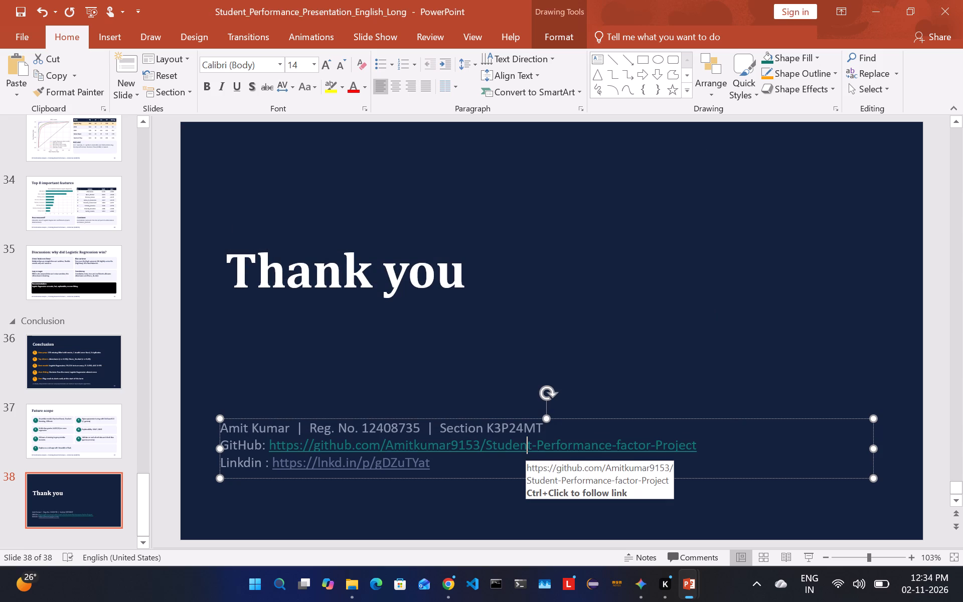
{"action": "left_click", "coordinate": [533, 445], "text": "ctrl"}
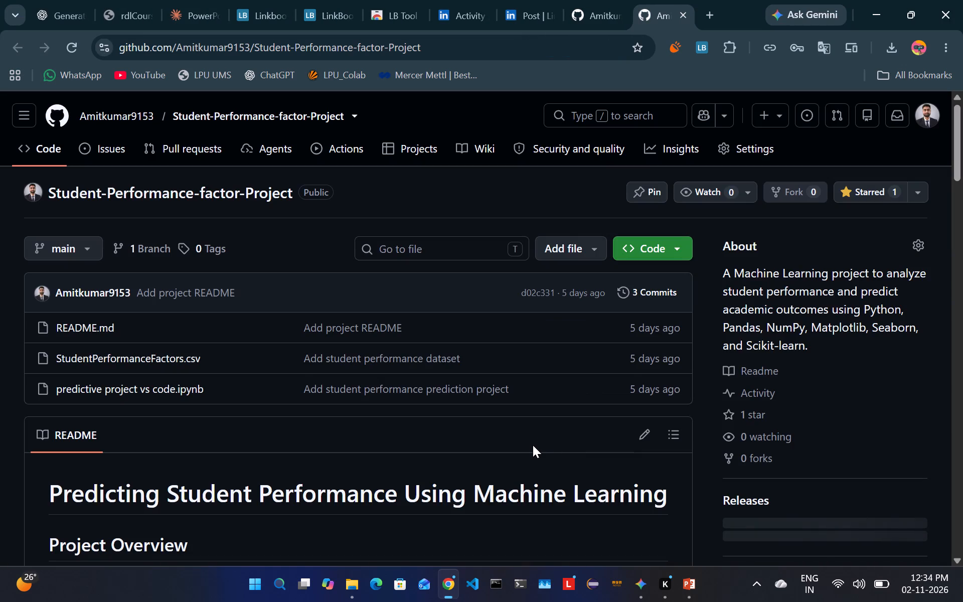
{"action": "scroll", "coordinate": [533, 445], "scroll_direction": "down", "scroll_amount": 3}
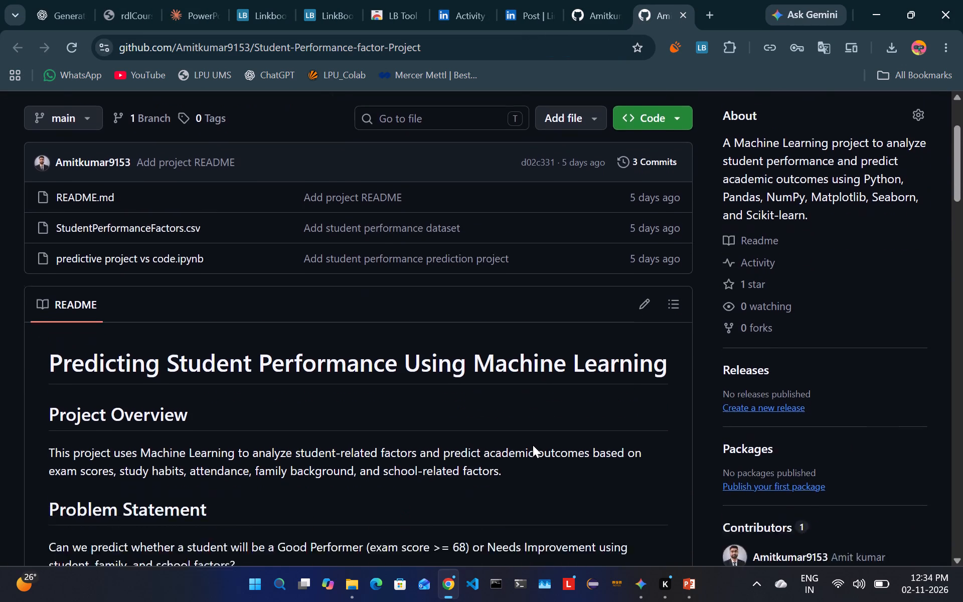
{"action": "scroll", "coordinate": [533, 445], "scroll_direction": "down", "scroll_amount": 11}
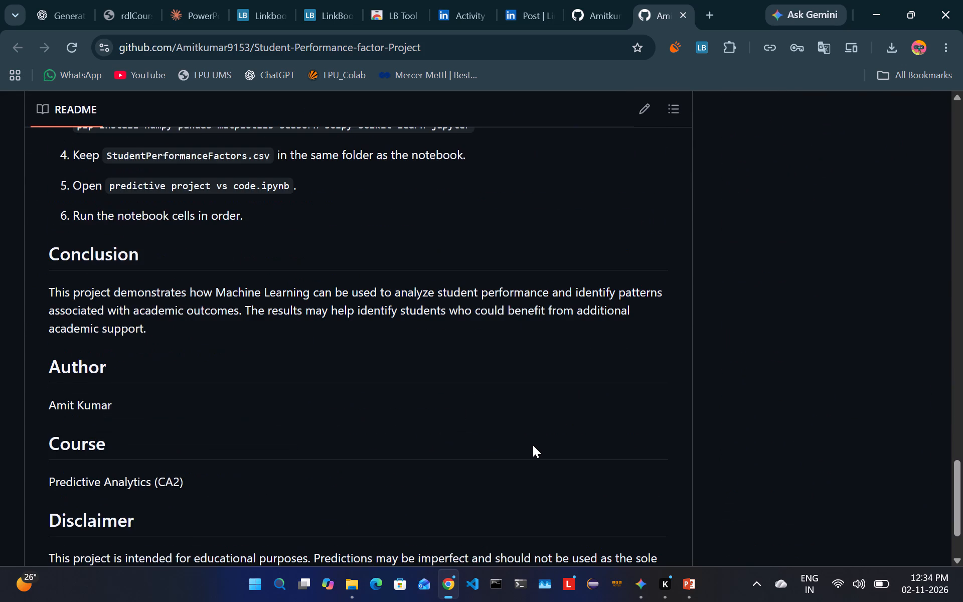
{"action": "scroll", "coordinate": [533, 445], "scroll_direction": "up", "scroll_amount": 8}
{"action": "scroll", "coordinate": [533, 445], "scroll_direction": "down", "scroll_amount": 1}
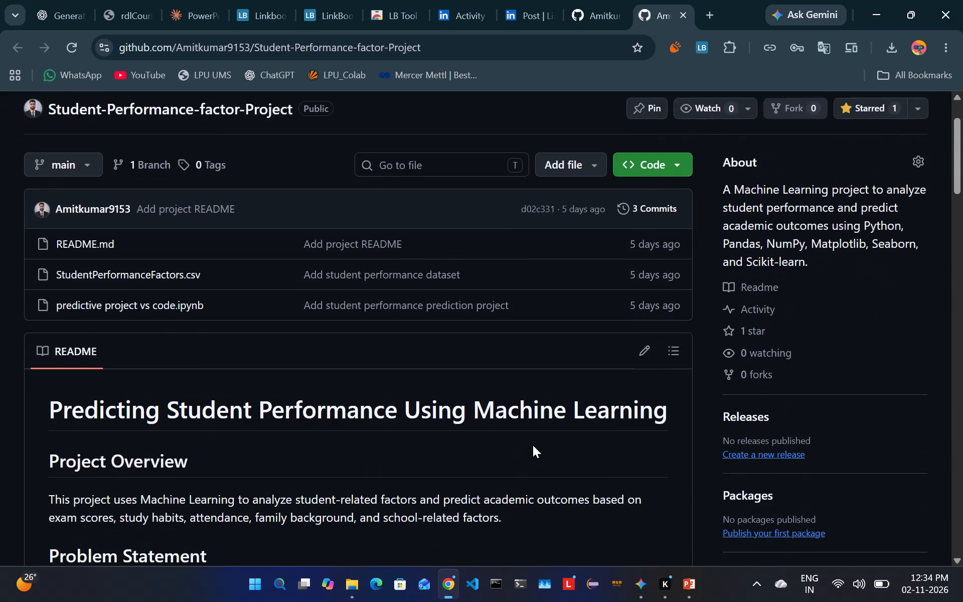
Open predictive project vs code.ipynb in the repository and look through the notebook preview.
{"action": "scroll", "coordinate": [533, 445], "scroll_direction": "down", "scroll_amount": 1}
{"action": "left_click", "coordinate": [143, 279]}
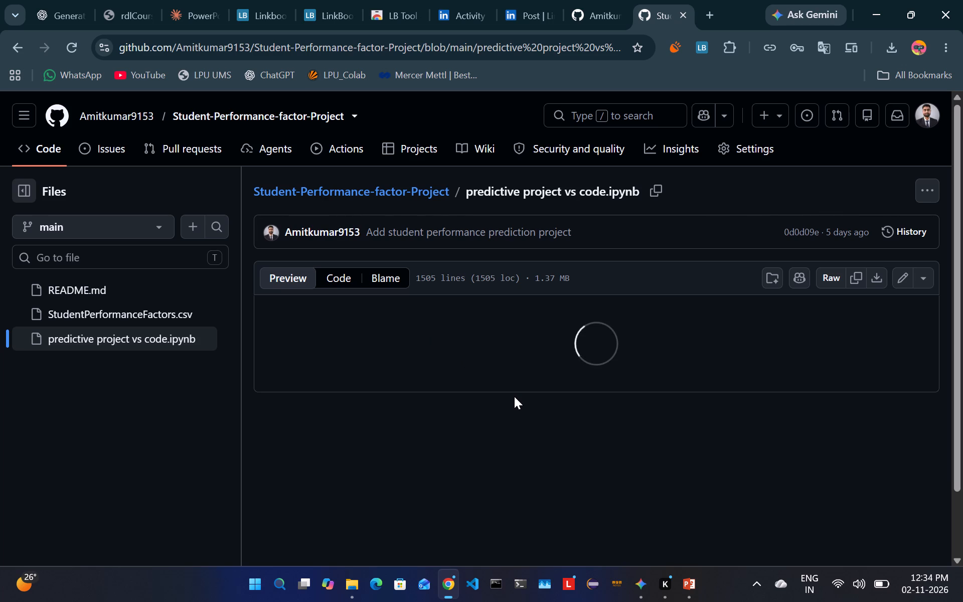
{"action": "scroll", "coordinate": [514, 396], "scroll_direction": "down", "scroll_amount": 5}
{"action": "scroll", "coordinate": [514, 396], "scroll_direction": "down", "scroll_amount": 20}
{"action": "scroll", "coordinate": [514, 396], "scroll_direction": "down", "scroll_amount": 3}
{"action": "scroll", "coordinate": [514, 396], "scroll_direction": "up", "scroll_amount": 15}
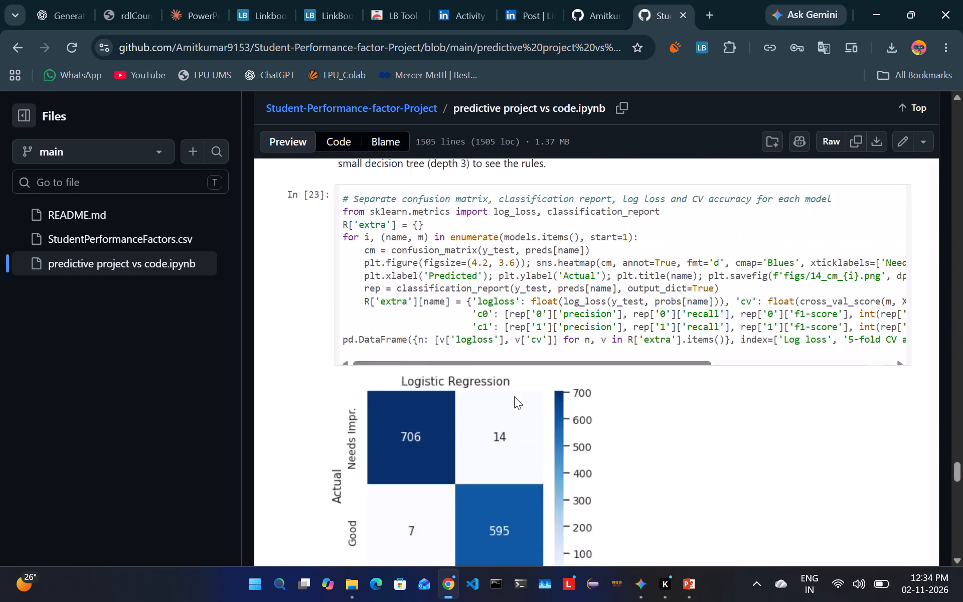
{"action": "scroll", "coordinate": [514, 396], "scroll_direction": "up", "scroll_amount": 20}
{"action": "scroll", "coordinate": [514, 396], "scroll_direction": "up", "scroll_amount": 14}
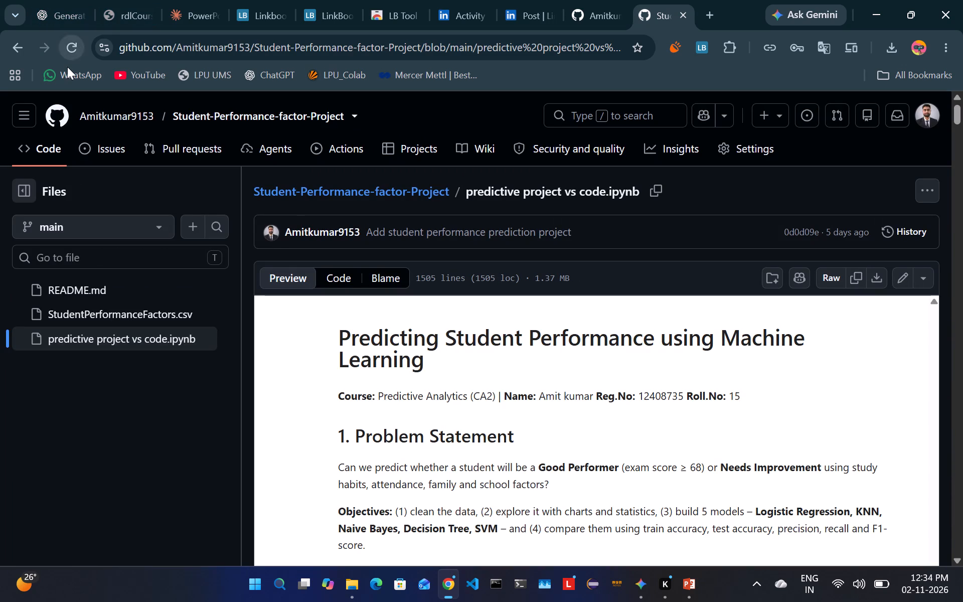
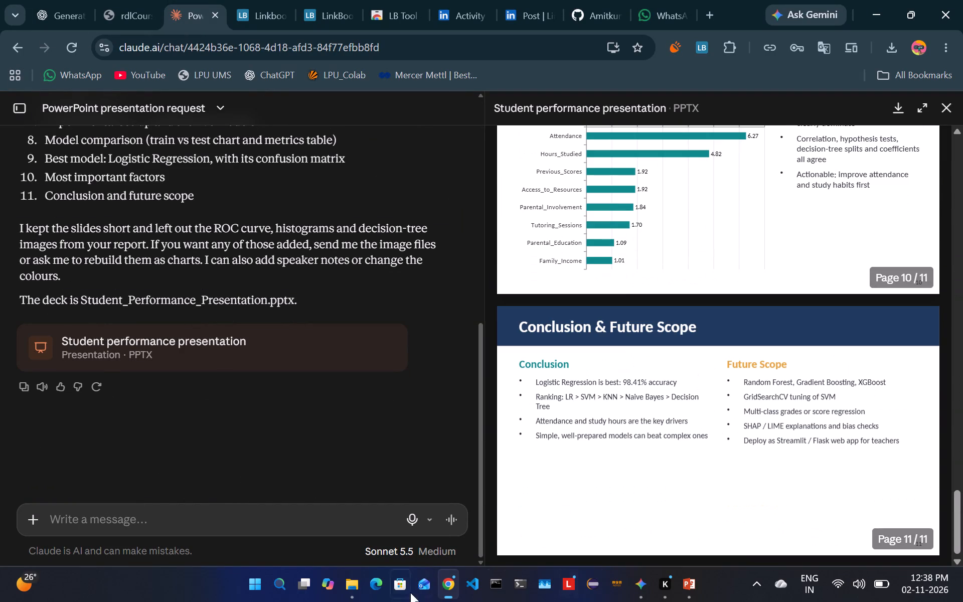
Open Student_Performance_Presentation_English_Short from the Downloads folder and look over its closing slides, from Thank you back to the model slides.
{"action": "left_click", "coordinate": [356, 592]}
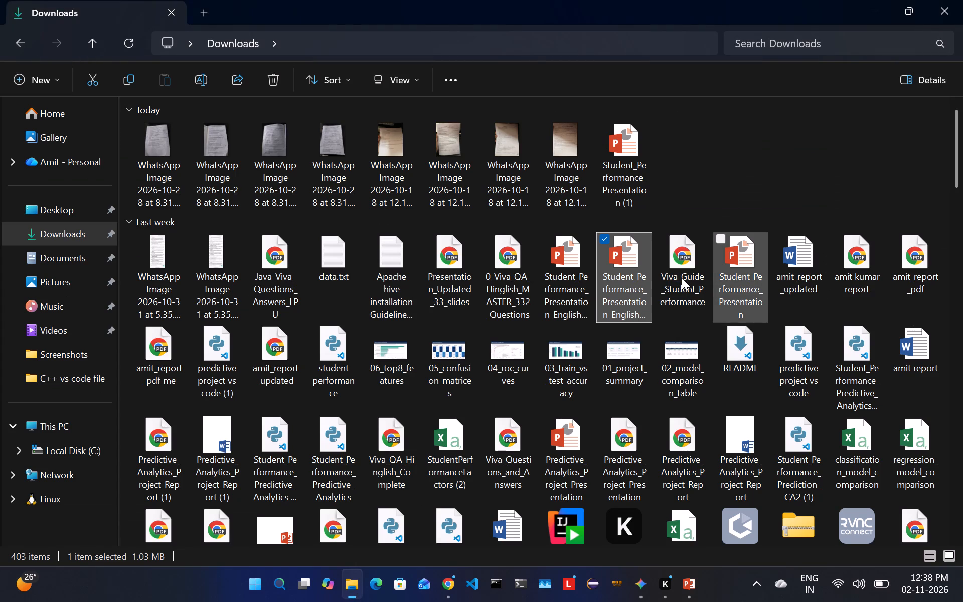
{"action": "double_click", "coordinate": [586, 272]}
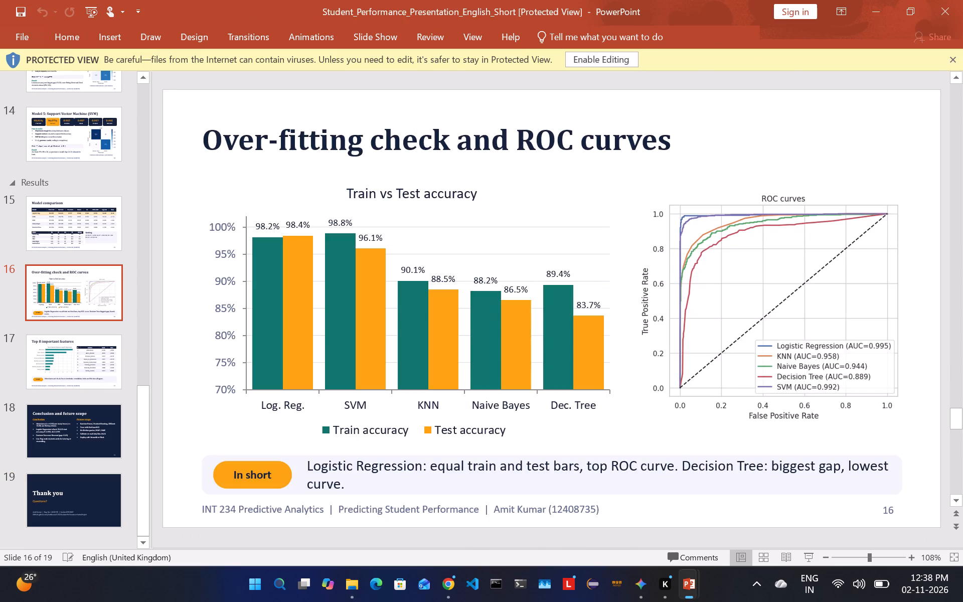
{"action": "left_click", "coordinate": [88, 500]}
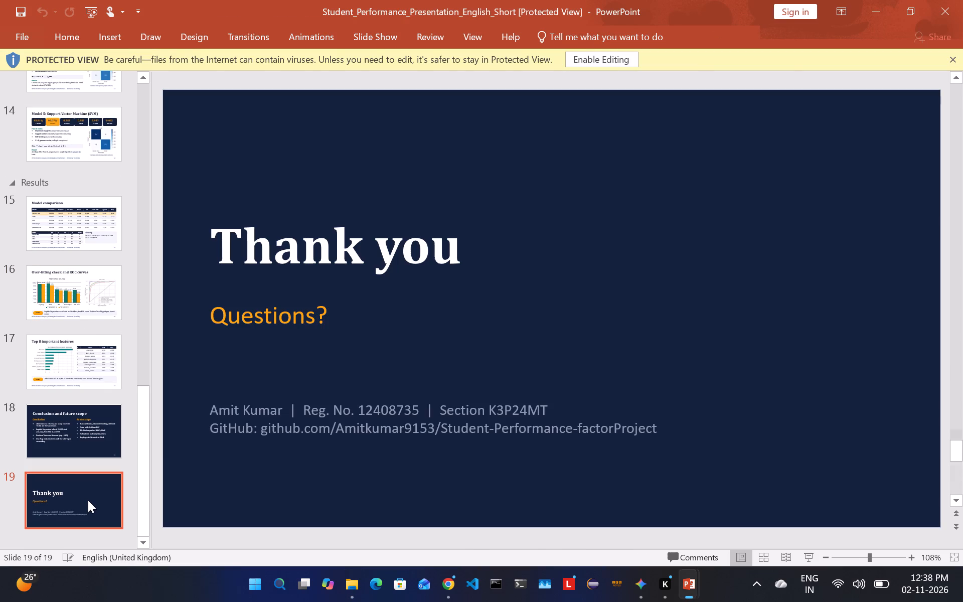
{"action": "left_click", "coordinate": [90, 431]}
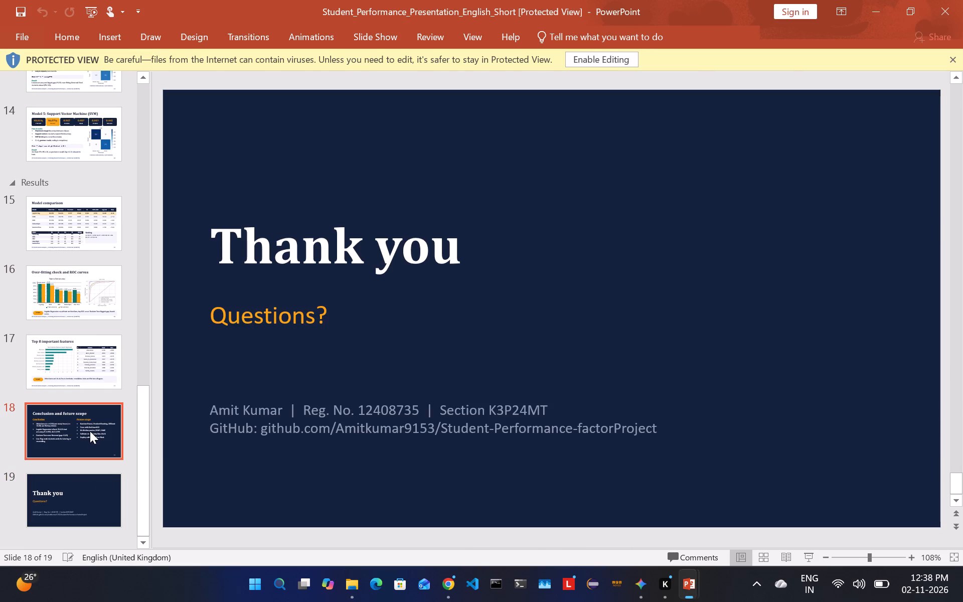
{"action": "left_click", "coordinate": [104, 363]}
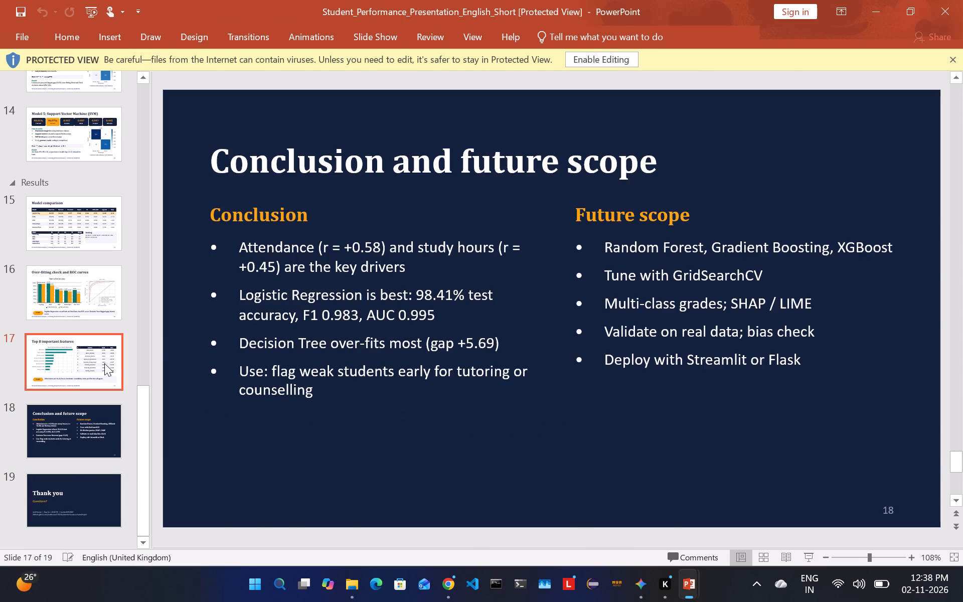
{"action": "scroll", "coordinate": [104, 363], "scroll_direction": "up", "scroll_amount": 19}
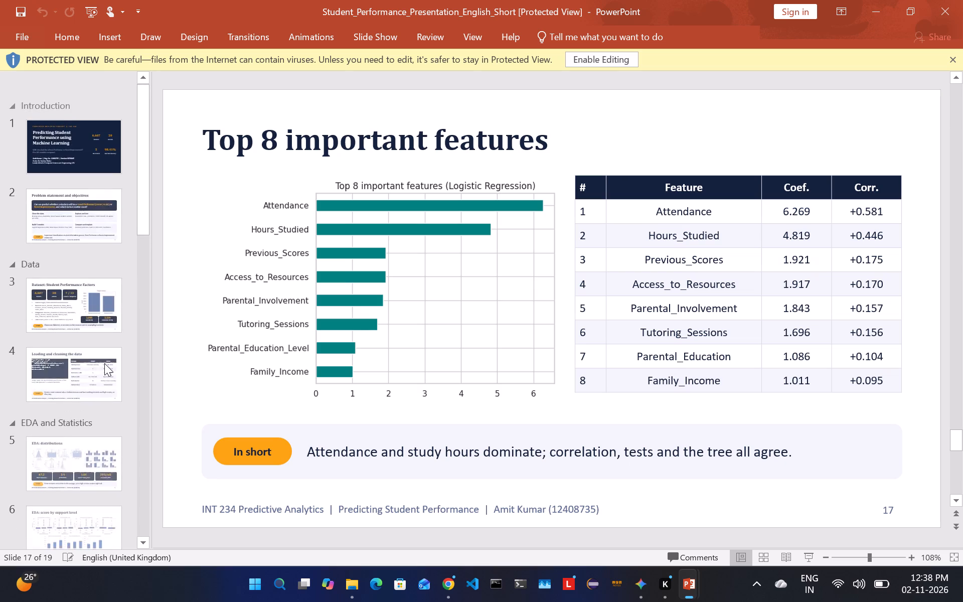
{"action": "scroll", "coordinate": [104, 363], "scroll_direction": "down", "scroll_amount": 16}
{"action": "left_click", "coordinate": [49, 172]}
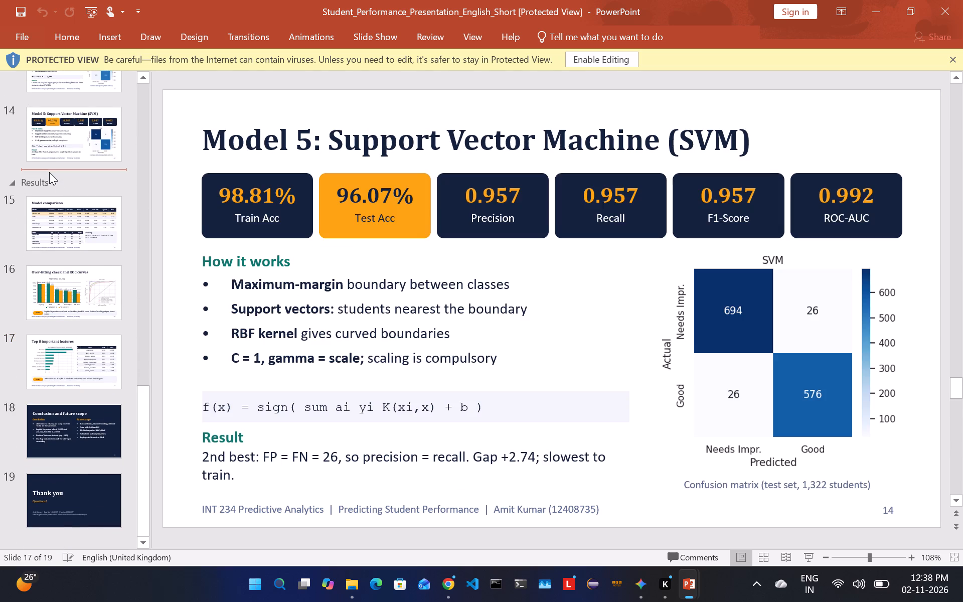
{"action": "left_click", "coordinate": [46, 232]}
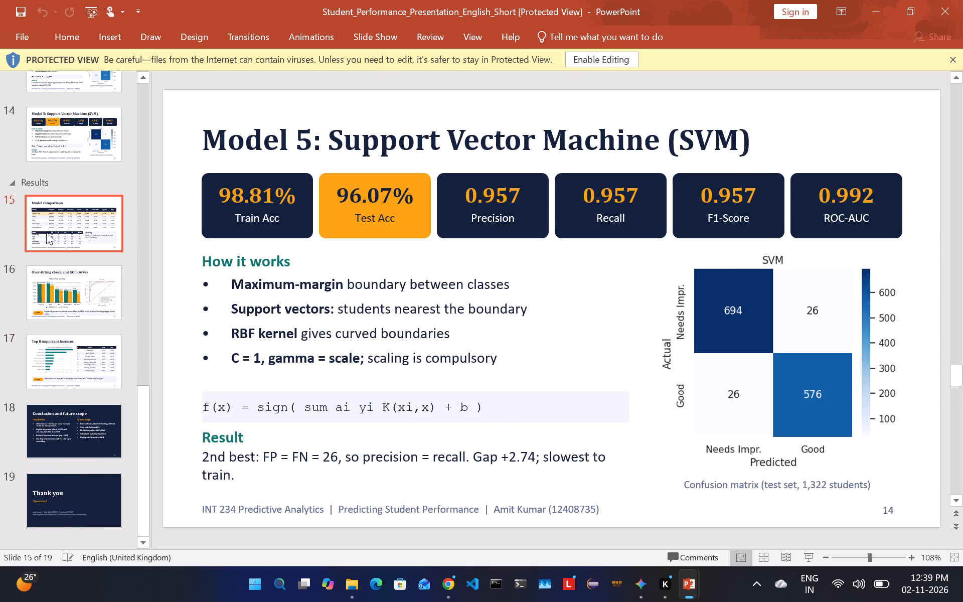
Review the short presentation's slides in sequence, from Problem statement and objectives through the EDA, statistics and model slides to Model comparison.
{"action": "scroll", "coordinate": [46, 232], "scroll_direction": "up", "scroll_amount": 7}
{"action": "left_click", "coordinate": [52, 213]}
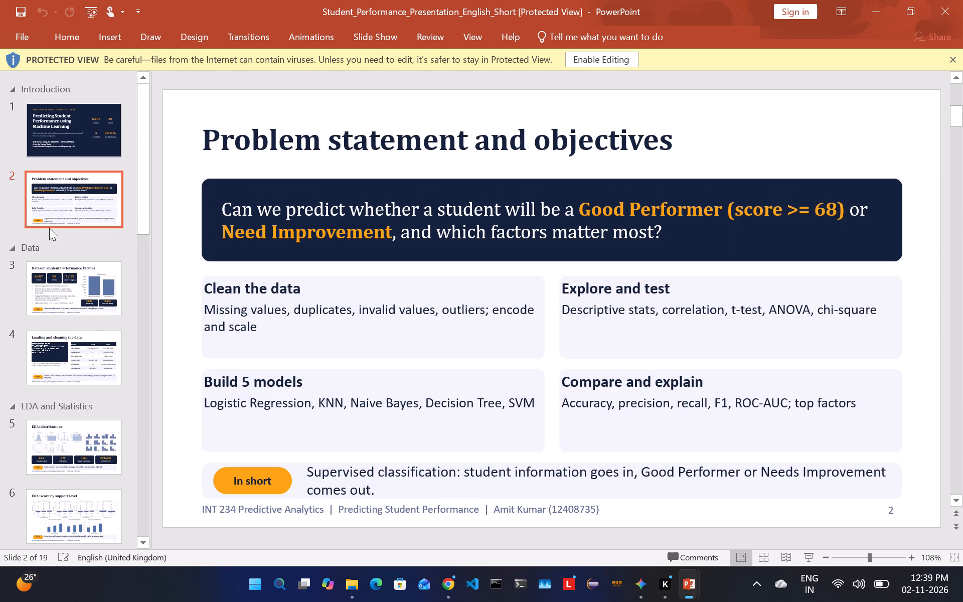
{"action": "left_click", "coordinate": [50, 276]}
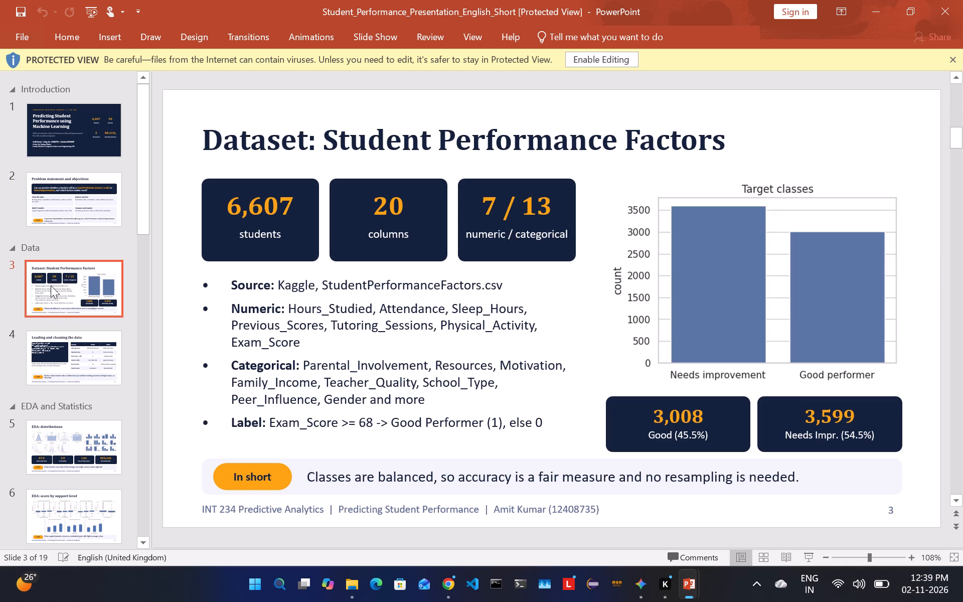
{"action": "left_click", "coordinate": [91, 355]}
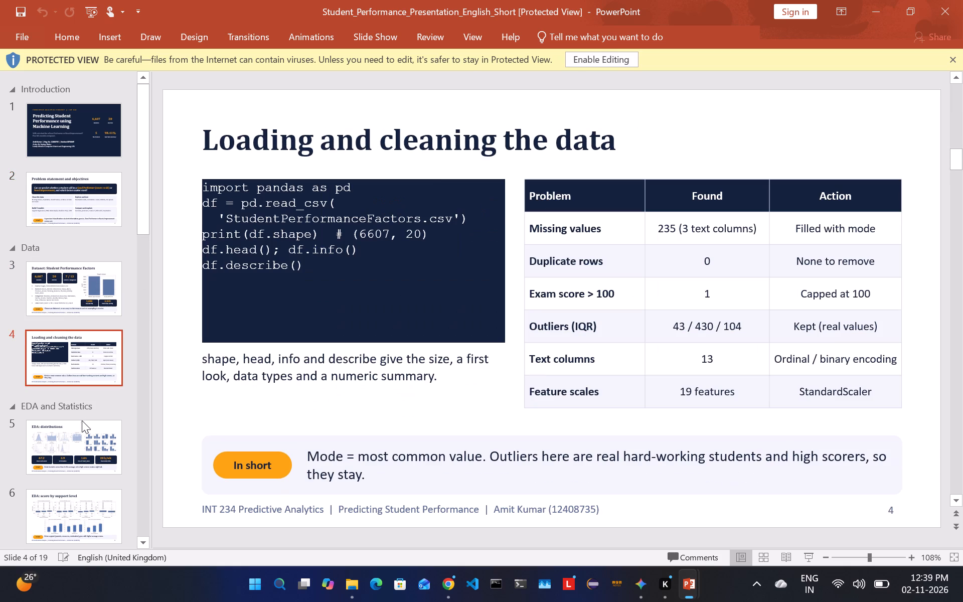
{"action": "left_click", "coordinate": [82, 422]}
{"action": "scroll", "coordinate": [82, 422], "scroll_direction": "down", "scroll_amount": 1}
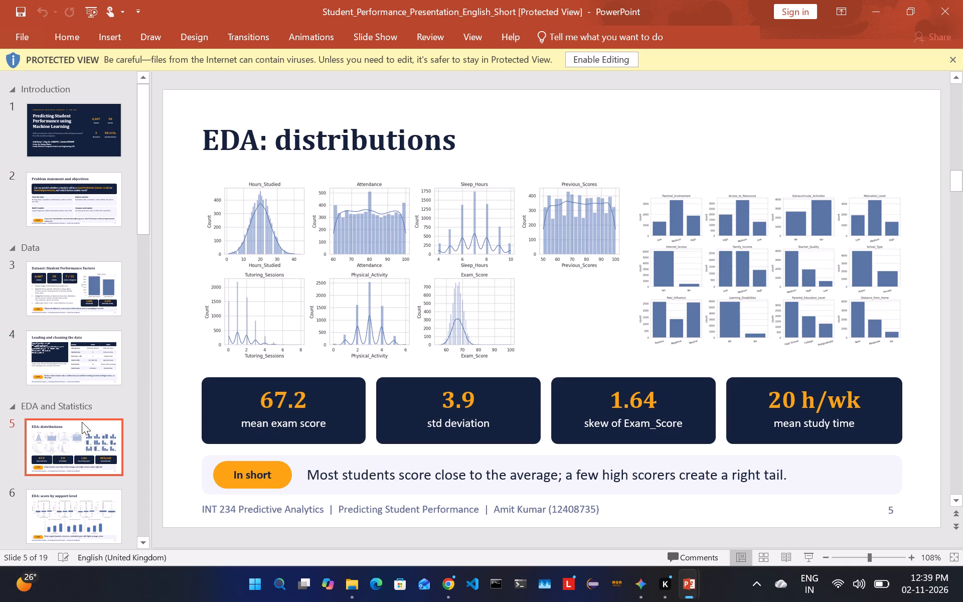
{"action": "scroll", "coordinate": [82, 422], "scroll_direction": "down", "scroll_amount": 2}
{"action": "left_click", "coordinate": [82, 422]}
{"action": "scroll", "coordinate": [82, 422], "scroll_direction": "down", "scroll_amount": 1}
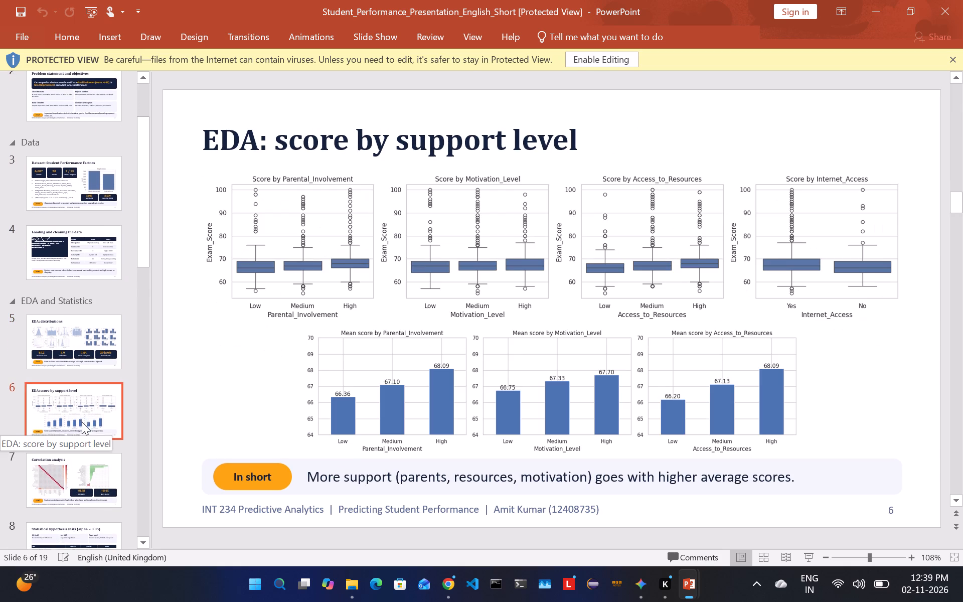
{"action": "scroll", "coordinate": [82, 422], "scroll_direction": "down", "scroll_amount": 1}
{"action": "left_click", "coordinate": [82, 422]}
{"action": "scroll", "coordinate": [82, 422], "scroll_direction": "down", "scroll_amount": 1}
{"action": "left_click", "coordinate": [82, 422]}
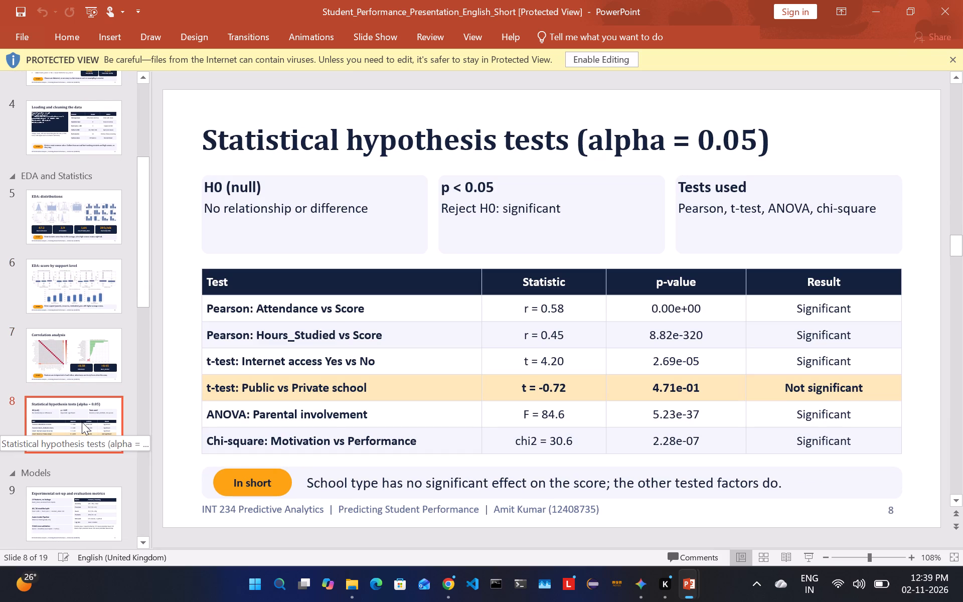
{"action": "scroll", "coordinate": [82, 422], "scroll_direction": "down", "scroll_amount": 1}
{"action": "left_click", "coordinate": [82, 422]}
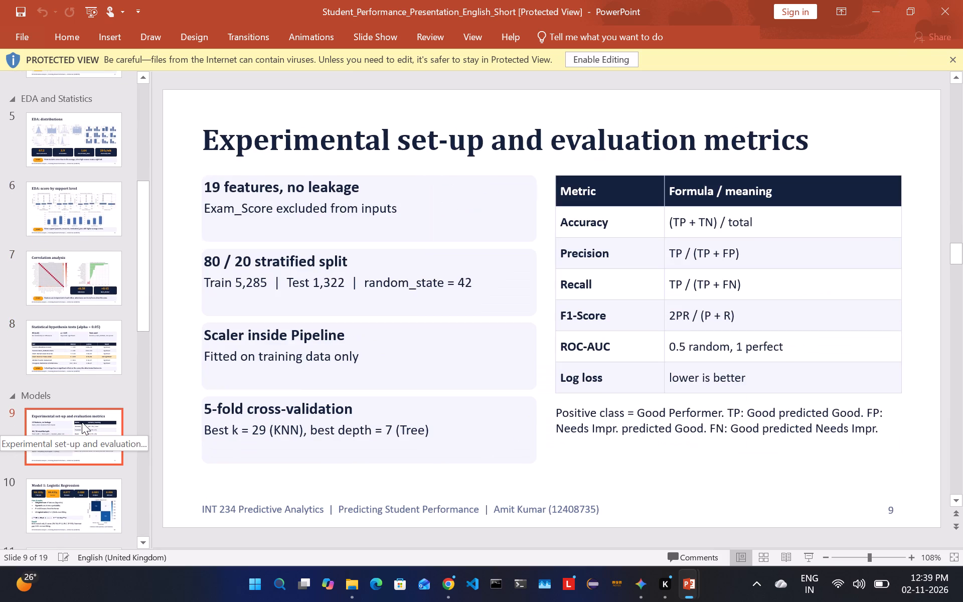
{"action": "scroll", "coordinate": [82, 422], "scroll_direction": "down", "scroll_amount": 2}
{"action": "left_click", "coordinate": [82, 422]}
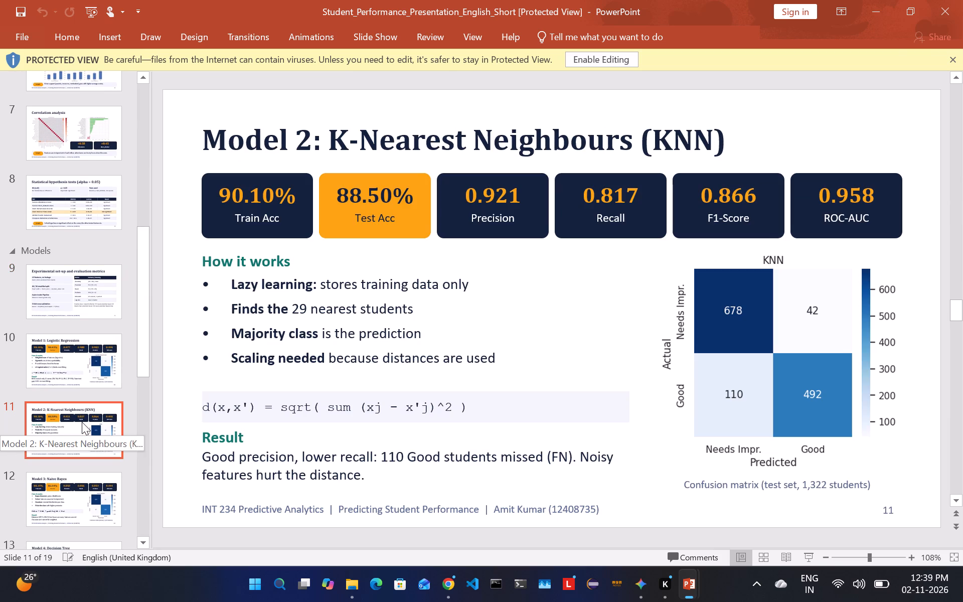
{"action": "left_click", "coordinate": [54, 381]}
{"action": "scroll", "coordinate": [54, 381], "scroll_direction": "down", "scroll_amount": 1}
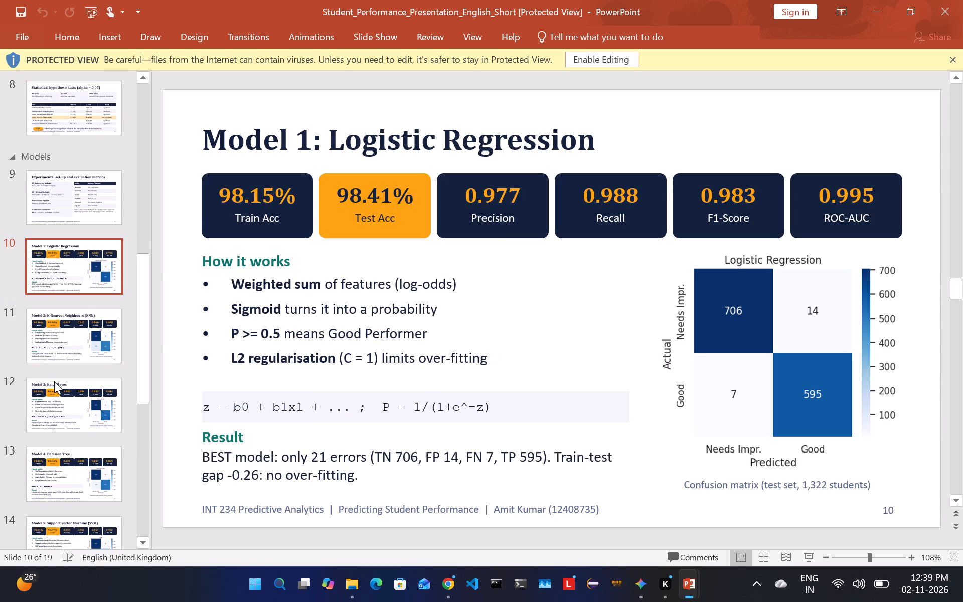
{"action": "left_click", "coordinate": [54, 381]}
{"action": "scroll", "coordinate": [54, 381], "scroll_direction": "down", "scroll_amount": 4}
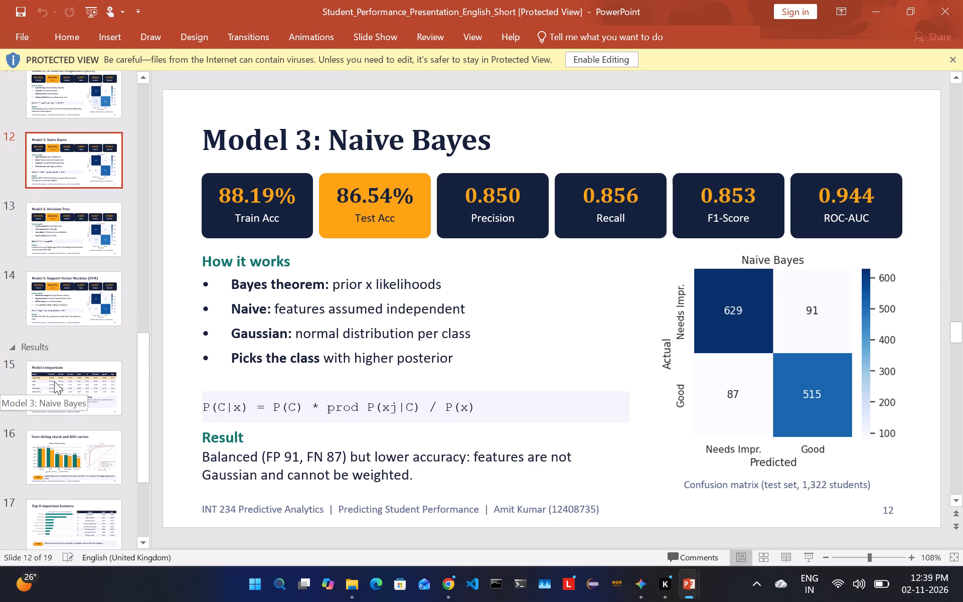
{"action": "left_click", "coordinate": [54, 381]}
{"action": "scroll", "coordinate": [54, 381], "scroll_direction": "down", "scroll_amount": 6}
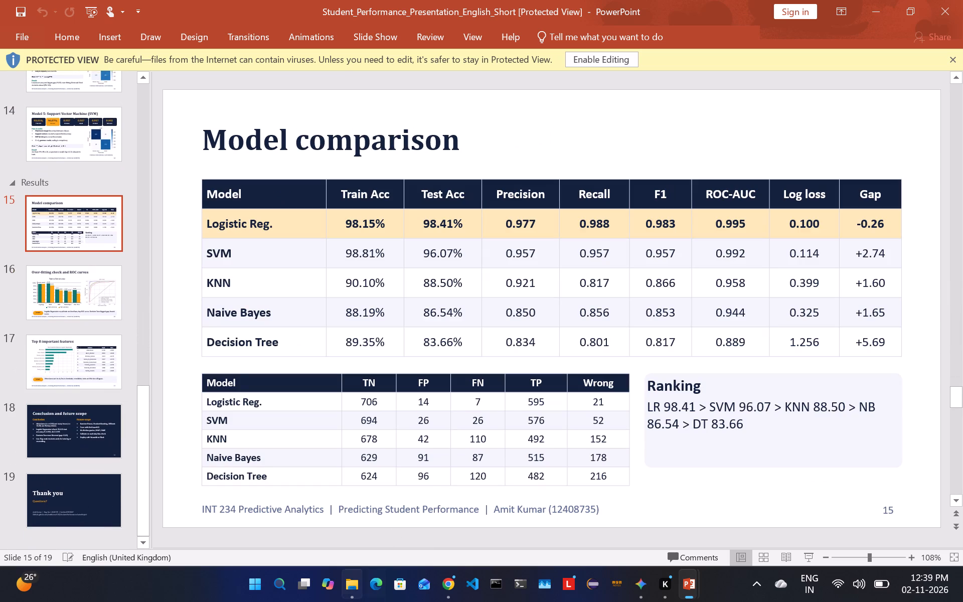
Open Student_Performance_Presentation_English_Long from the Downloads folder and view its Thank you and Future scope slides.
{"action": "left_click", "coordinate": [342, 595]}
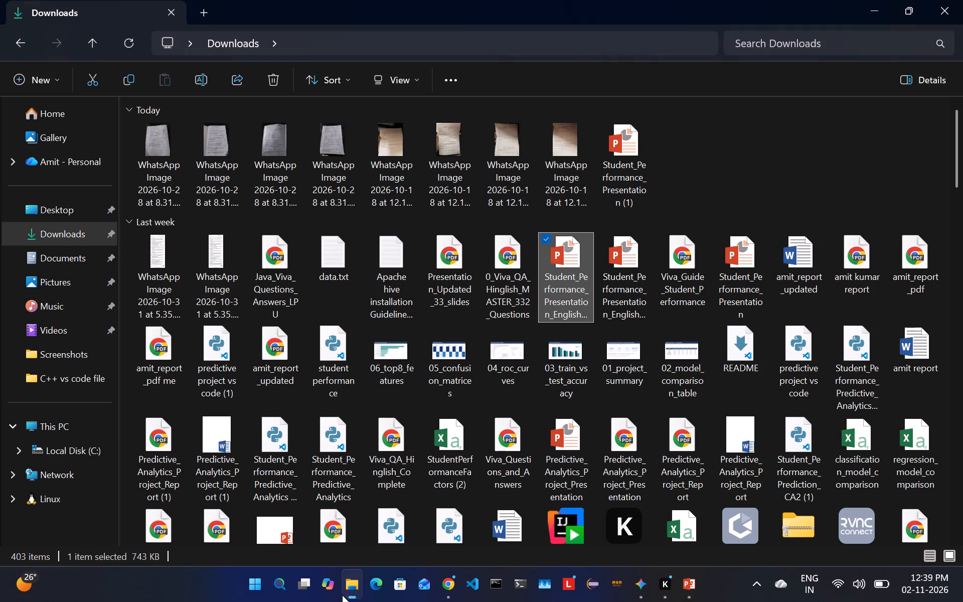
{"action": "double_click", "coordinate": [650, 284]}
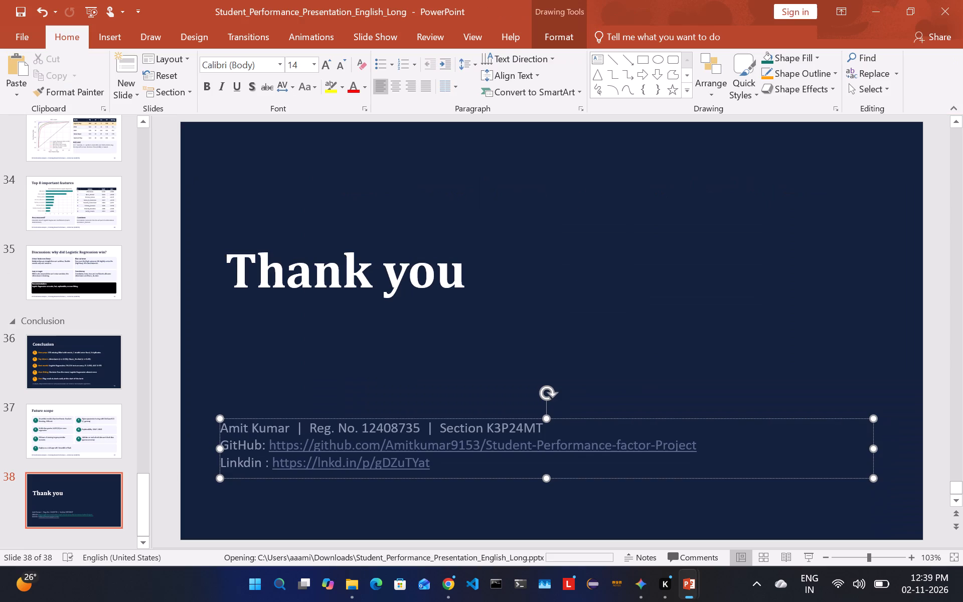
{"action": "left_click", "coordinate": [343, 591]}
{"action": "left_click", "coordinate": [343, 591]}
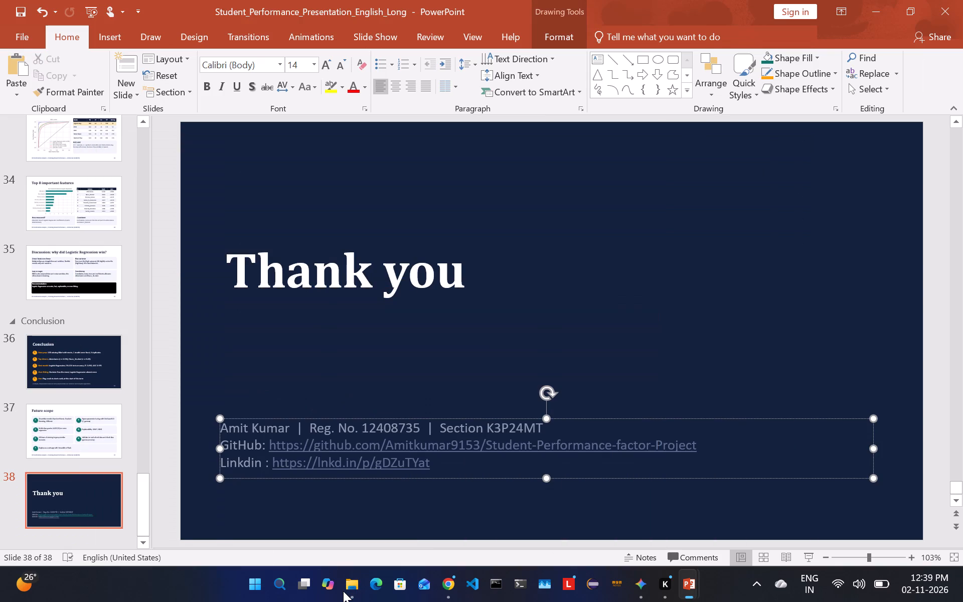
{"action": "left_click", "coordinate": [62, 446]}
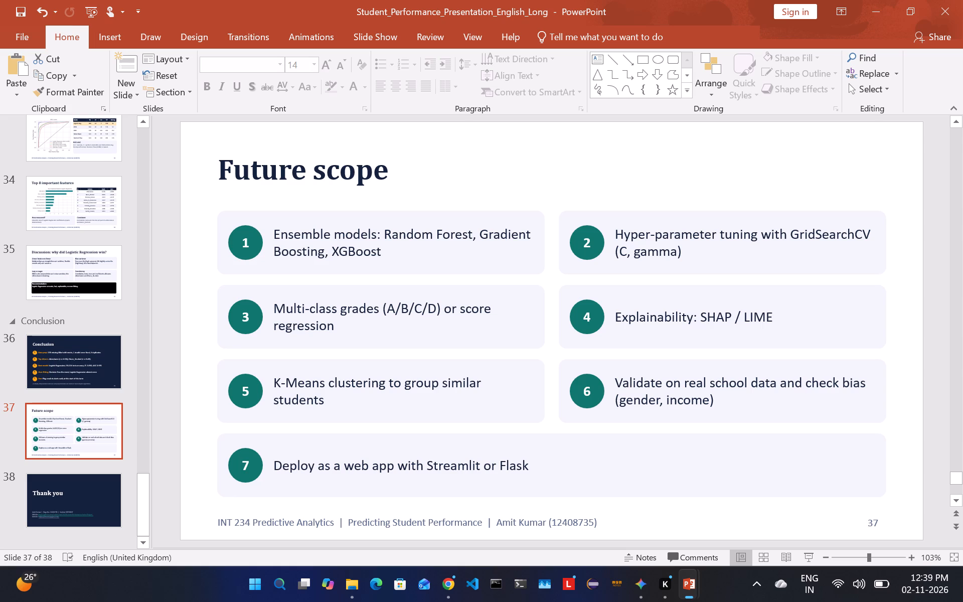
{"action": "scroll", "coordinate": [527, 463], "scroll_direction": "down", "scroll_amount": 5}
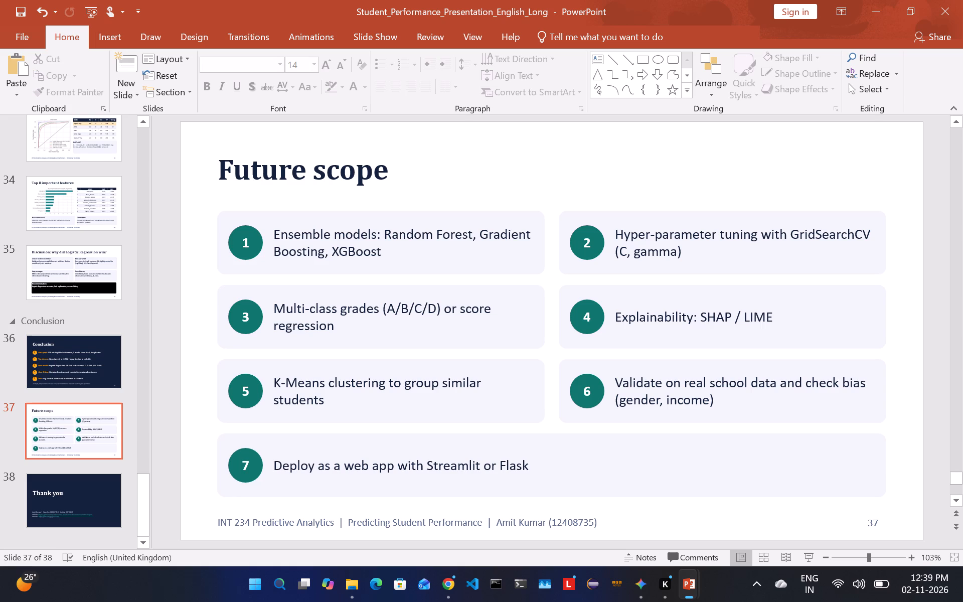
Switch to Chrome and look through the slides in the Student performance presentation preview in the Claude chat.
{"action": "left_click", "coordinate": [458, 589]}
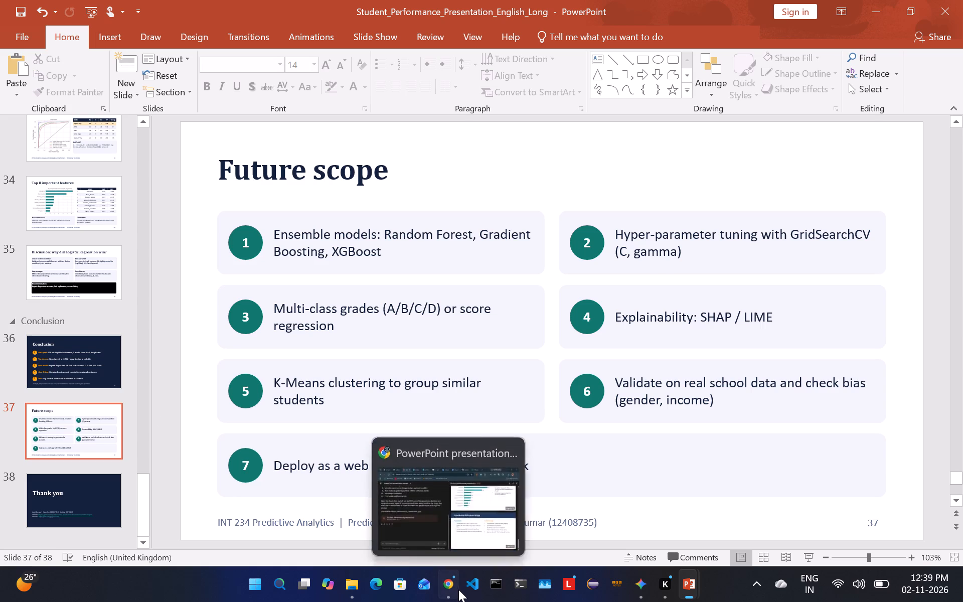
{"action": "scroll", "coordinate": [682, 291], "scroll_direction": "up", "scroll_amount": 3}
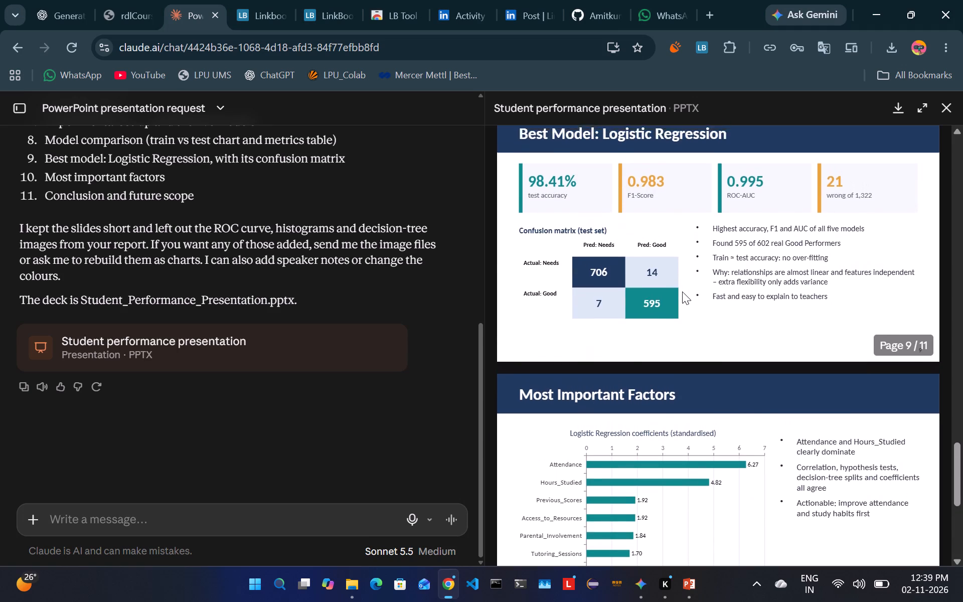
{"action": "scroll", "coordinate": [682, 291], "scroll_direction": "up", "scroll_amount": 8}
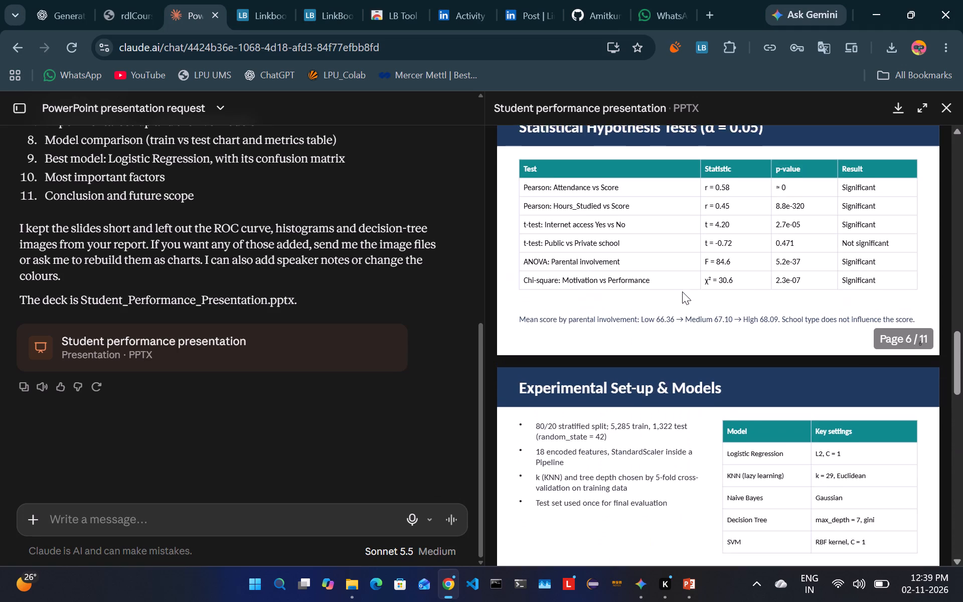
{"action": "scroll", "coordinate": [682, 291], "scroll_direction": "up", "scroll_amount": 4}
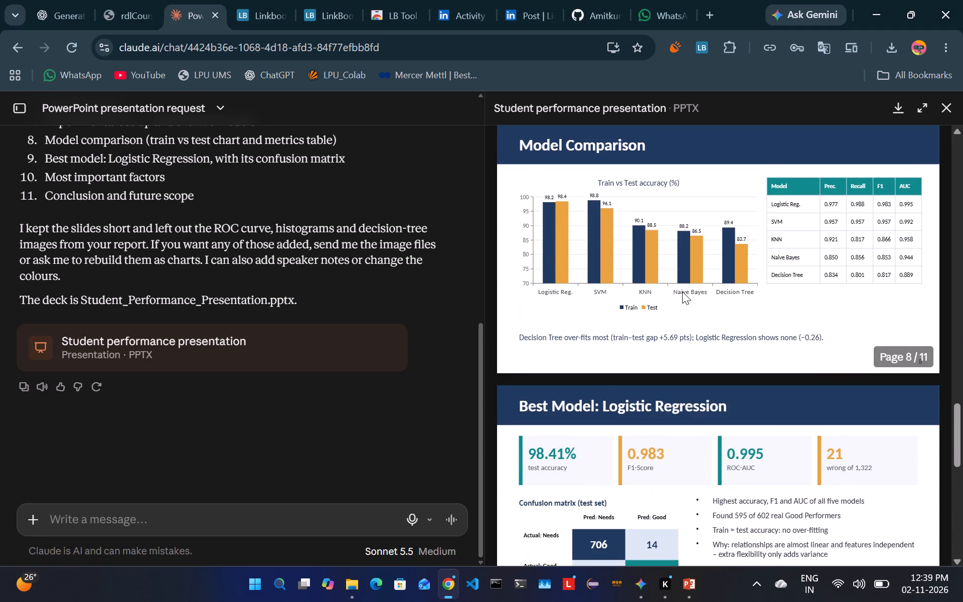
{"action": "scroll", "coordinate": [682, 291], "scroll_direction": "up", "scroll_amount": 1}
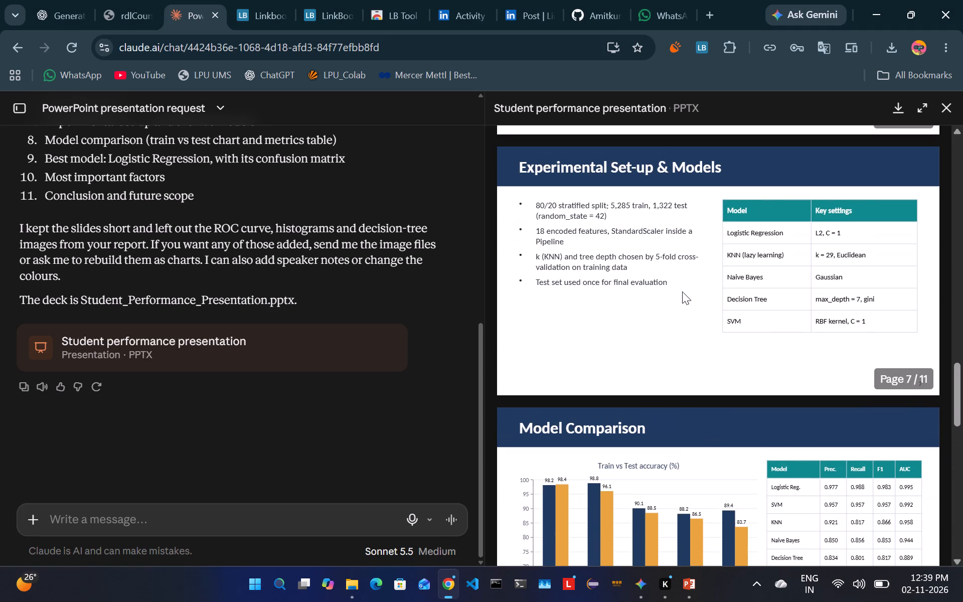
{"action": "scroll", "coordinate": [682, 291], "scroll_direction": "up", "scroll_amount": 1}
{"action": "scroll", "coordinate": [682, 291], "scroll_direction": "down", "scroll_amount": 11}
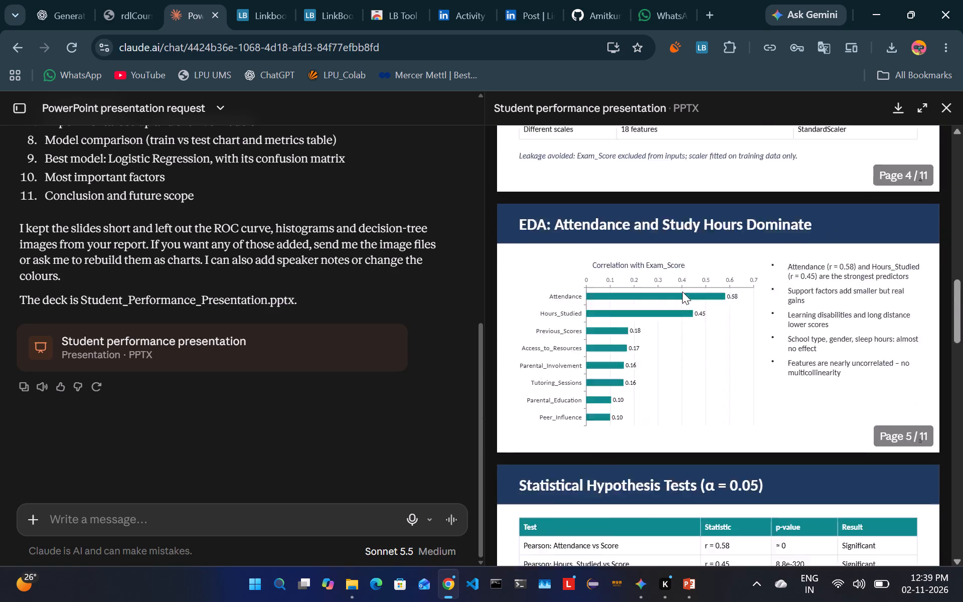
{"action": "scroll", "coordinate": [682, 291], "scroll_direction": "down", "scroll_amount": 5}
{"action": "scroll", "coordinate": [682, 291], "scroll_direction": "up", "scroll_amount": 4}
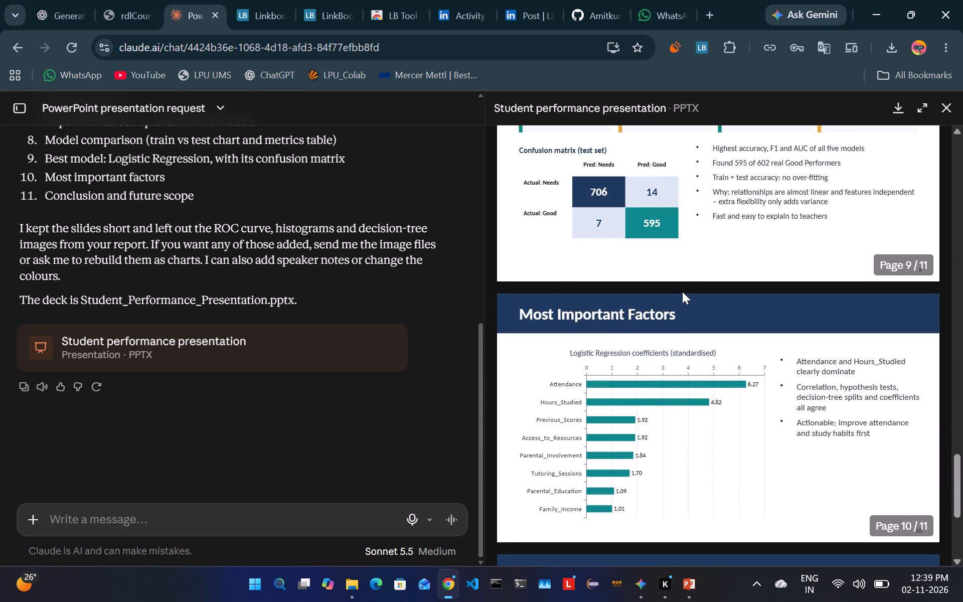
{"action": "scroll", "coordinate": [682, 291], "scroll_direction": "right", "scroll_amount": 2}
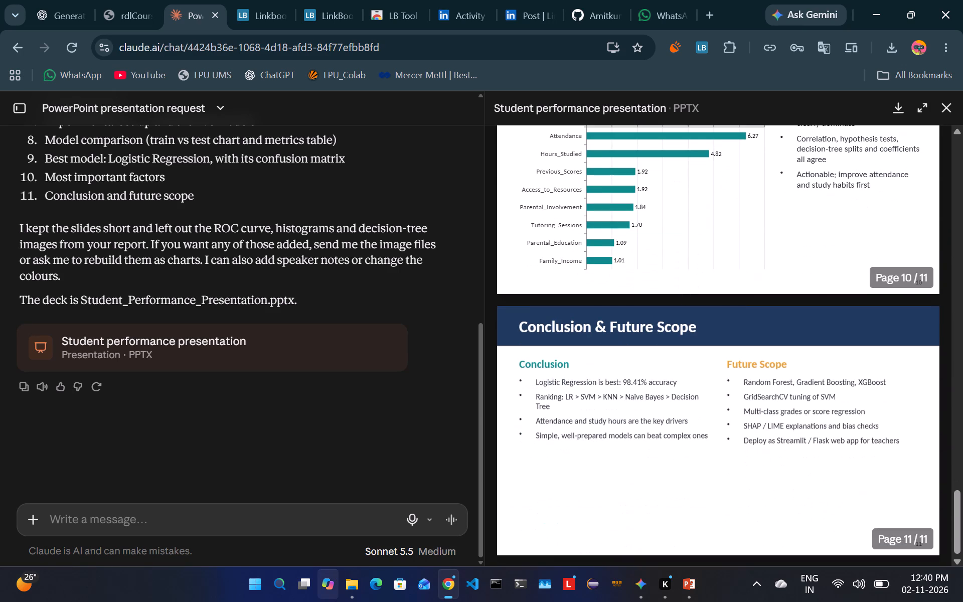
Reopen Student_Performance_Presentation_English_Short from the Downloads folder.
{"action": "left_click", "coordinate": [358, 591]}
{"action": "left_click", "coordinate": [358, 591]}
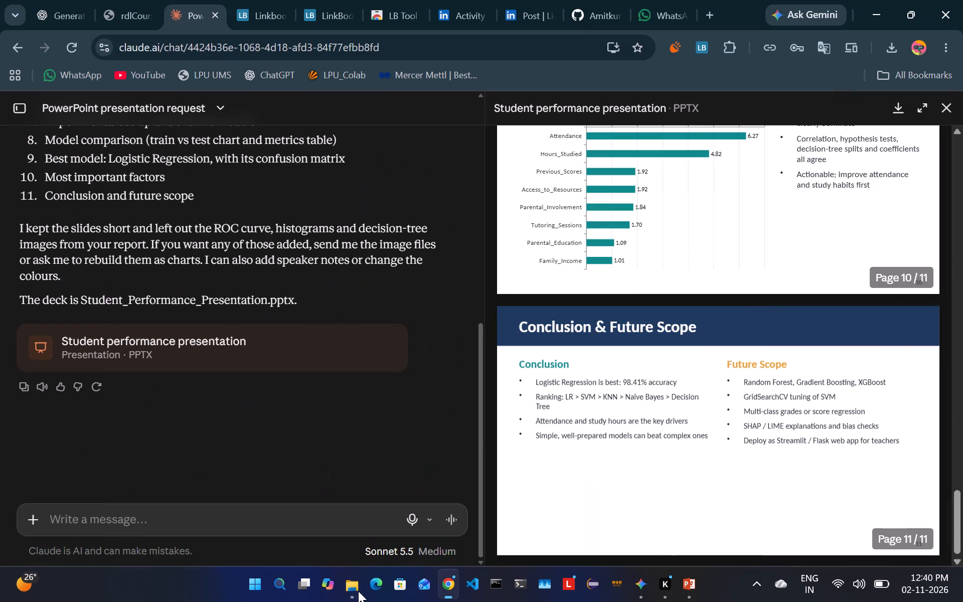
{"action": "scroll", "coordinate": [725, 449], "scroll_direction": "down", "scroll_amount": 3}
{"action": "left_click", "coordinate": [348, 587]}
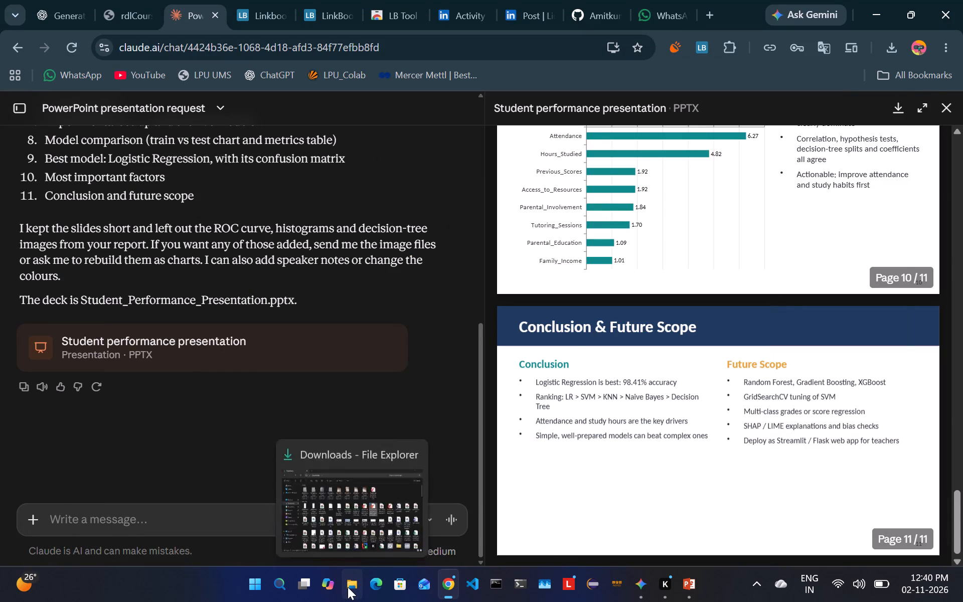
{"action": "double_click", "coordinate": [566, 267]}
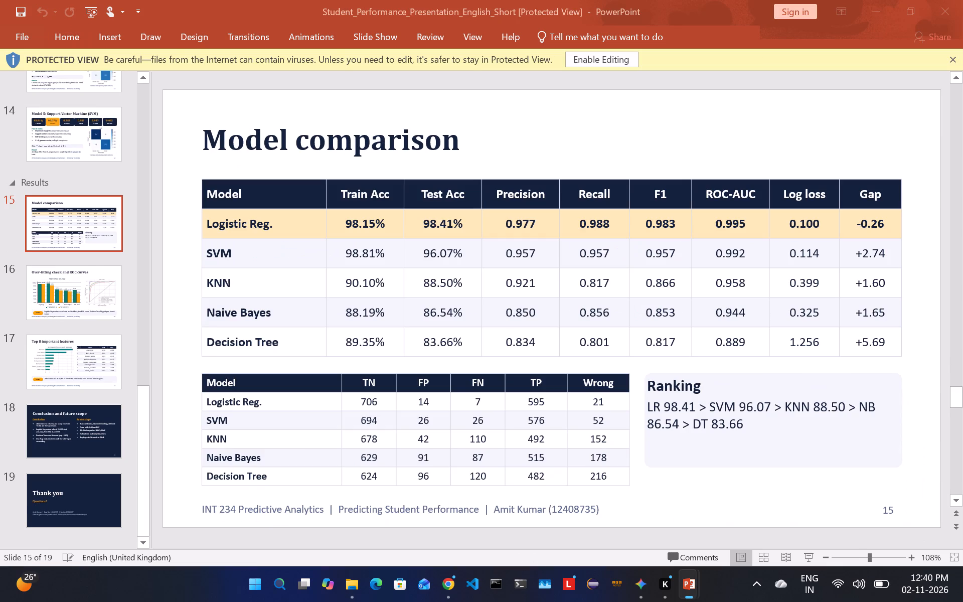
Compare the short presentation's Conclusion and future scope slide with the Future scope slide in Student_Performance_Presentation_English_Long, ending back in the short version.
{"action": "scroll", "coordinate": [209, 332], "scroll_direction": "down", "scroll_amount": 5}
{"action": "left_click", "coordinate": [45, 450]}
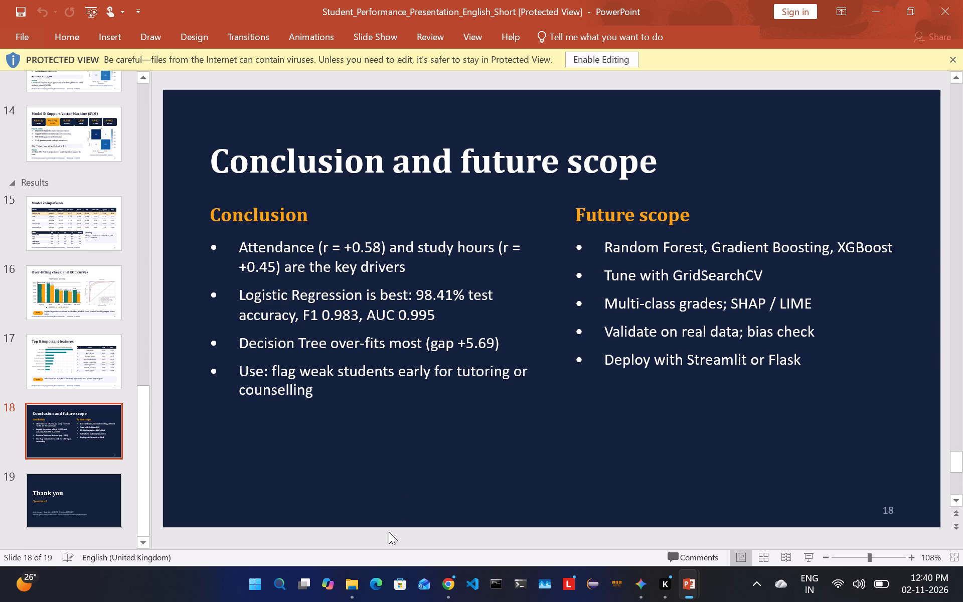
{"action": "left_click", "coordinate": [352, 601]}
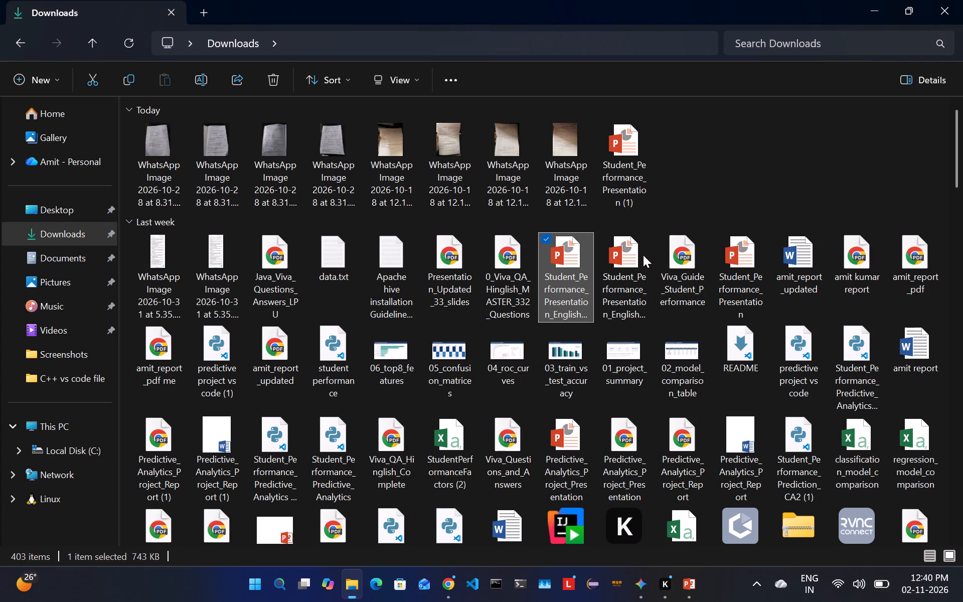
{"action": "double_click", "coordinate": [643, 255]}
{"action": "scroll", "coordinate": [657, 322], "scroll_direction": "down", "scroll_amount": 11}
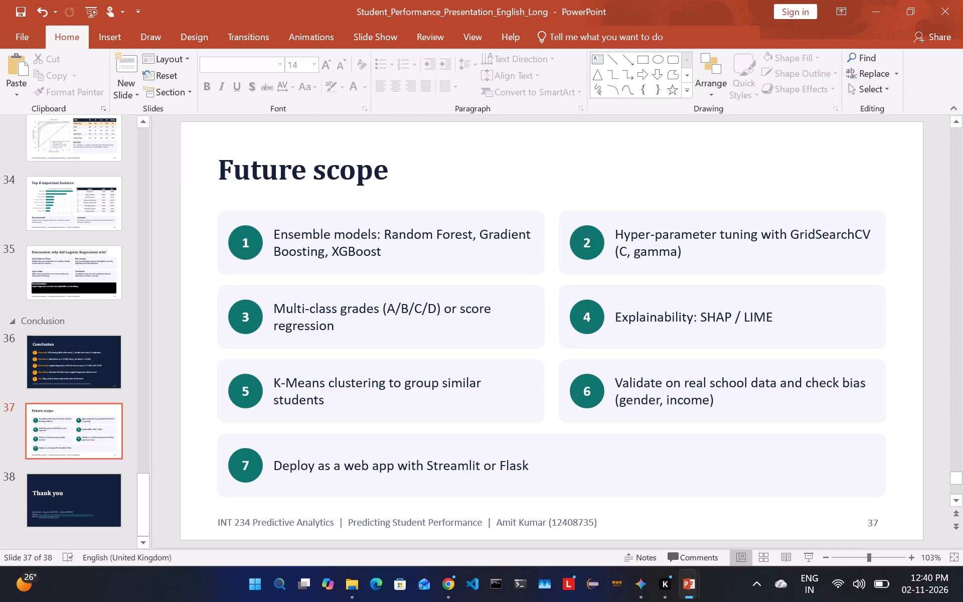
{"action": "left_click", "coordinate": [356, 575]}
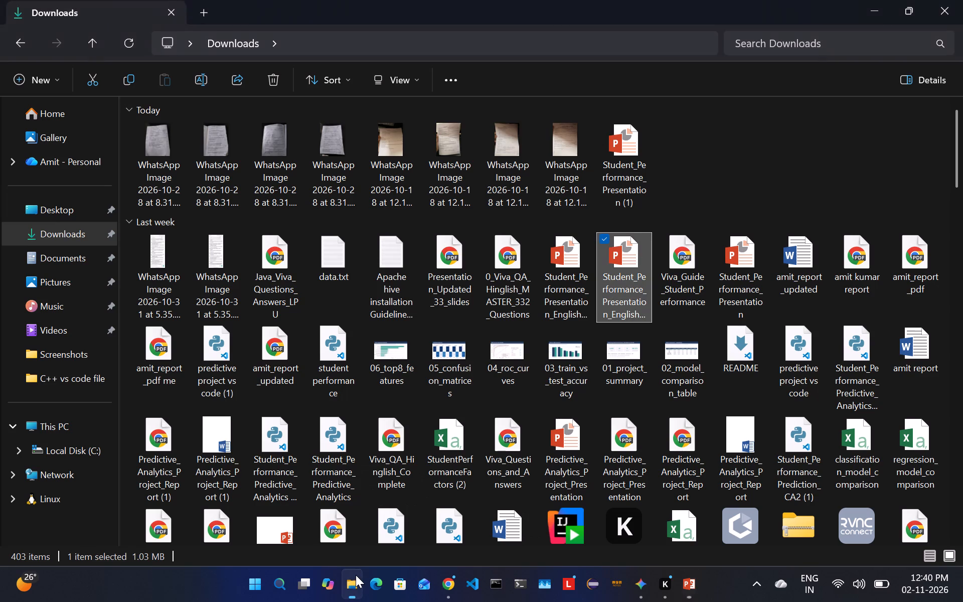
{"action": "double_click", "coordinate": [558, 274]}
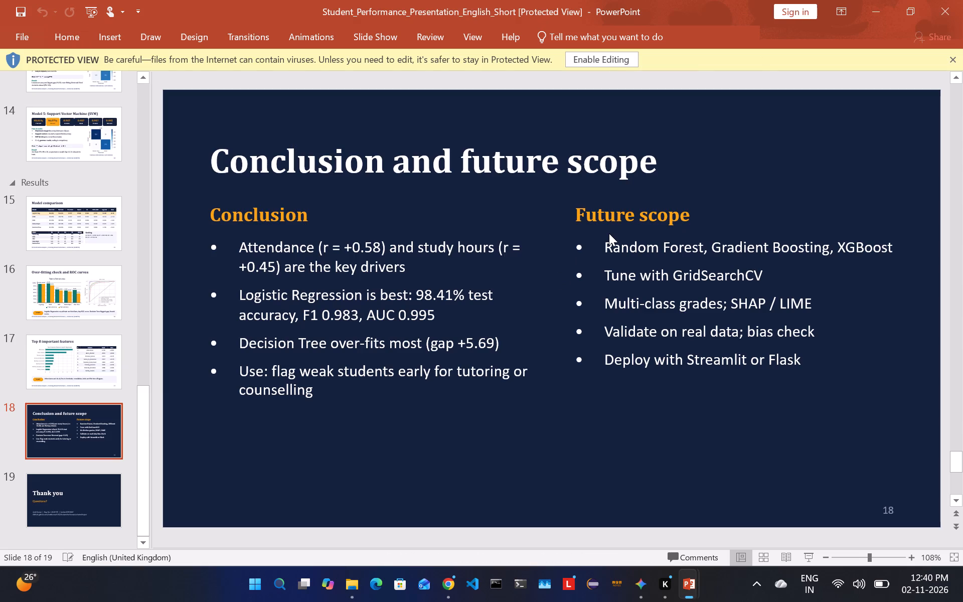
Review the short presentation's closing slides, from Model comparison through Thank you, ending on Conclusion and future scope.
{"action": "scroll", "coordinate": [543, 239], "scroll_direction": "up", "scroll_amount": 3}
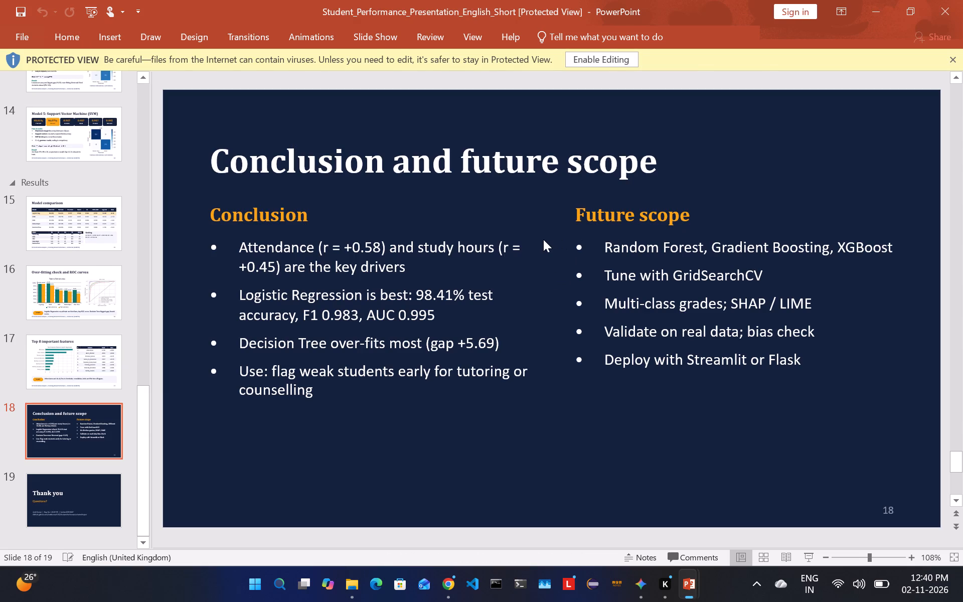
{"action": "scroll", "coordinate": [543, 239], "scroll_direction": "up", "scroll_amount": 1}
{"action": "left_click", "coordinate": [45, 342]}
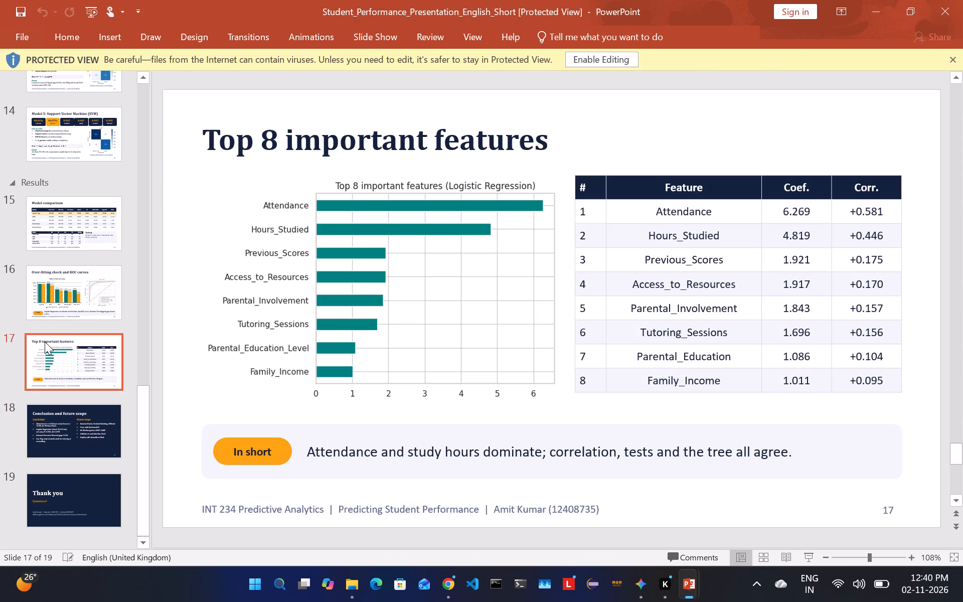
{"action": "left_click", "coordinate": [65, 500]}
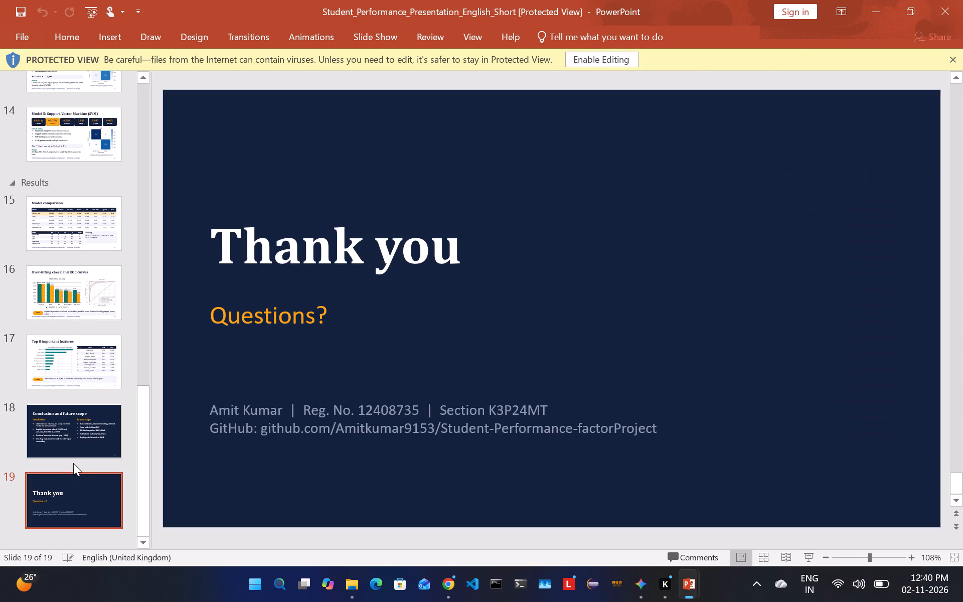
{"action": "left_click", "coordinate": [79, 445]}
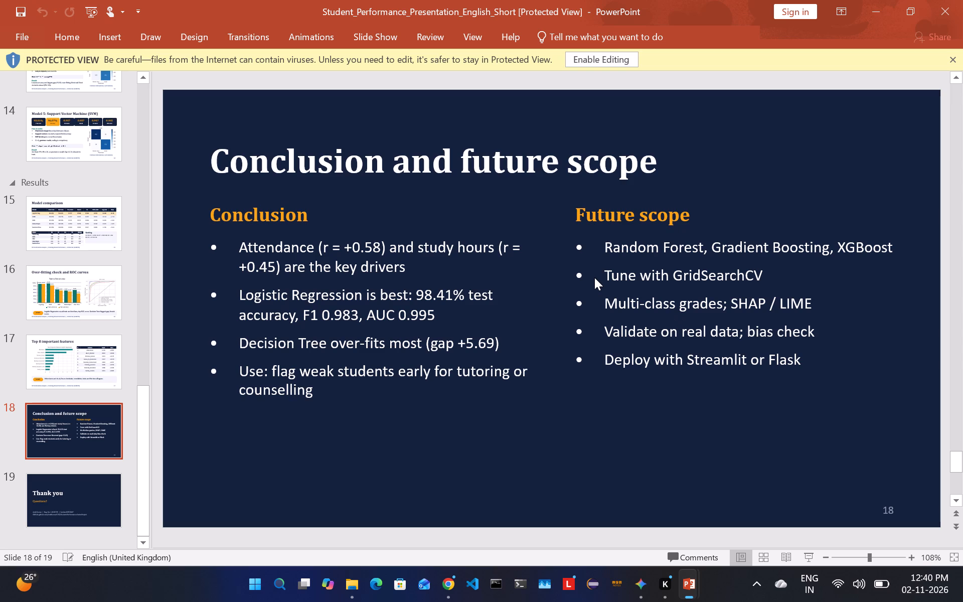
{"action": "scroll", "coordinate": [594, 277], "scroll_direction": "up", "scroll_amount": 1}
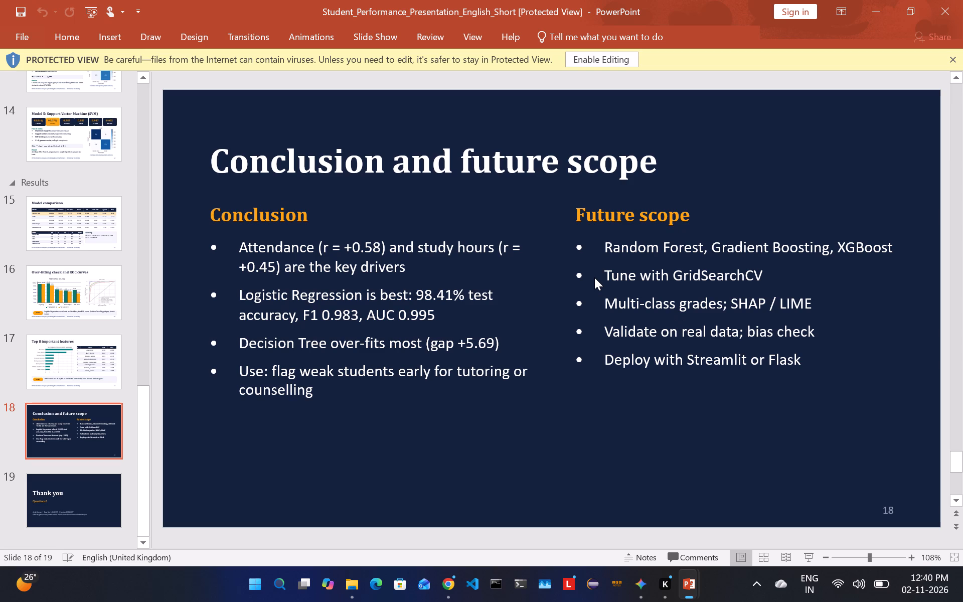
{"action": "left_click", "coordinate": [61, 354]}
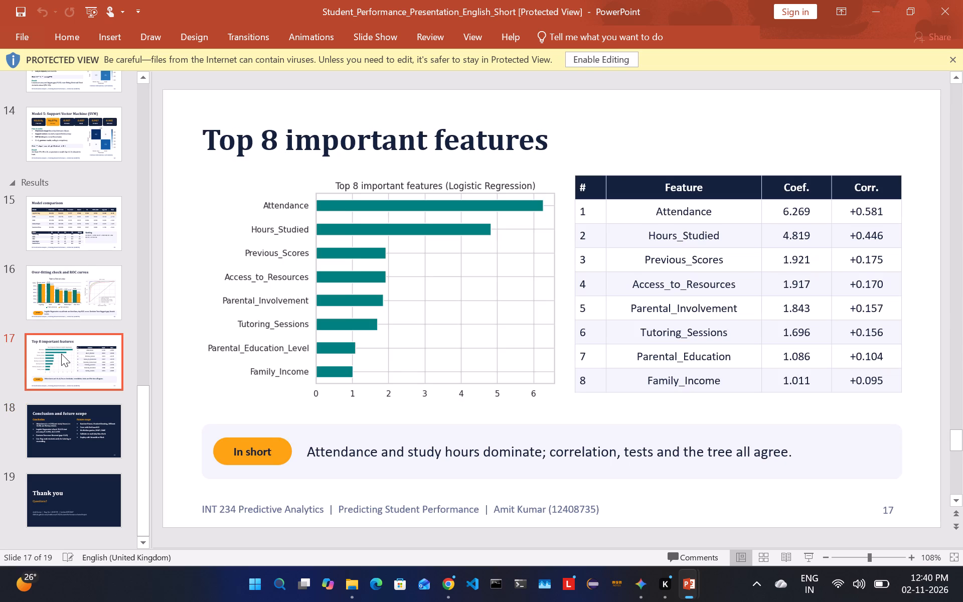
{"action": "left_click", "coordinate": [74, 444]}
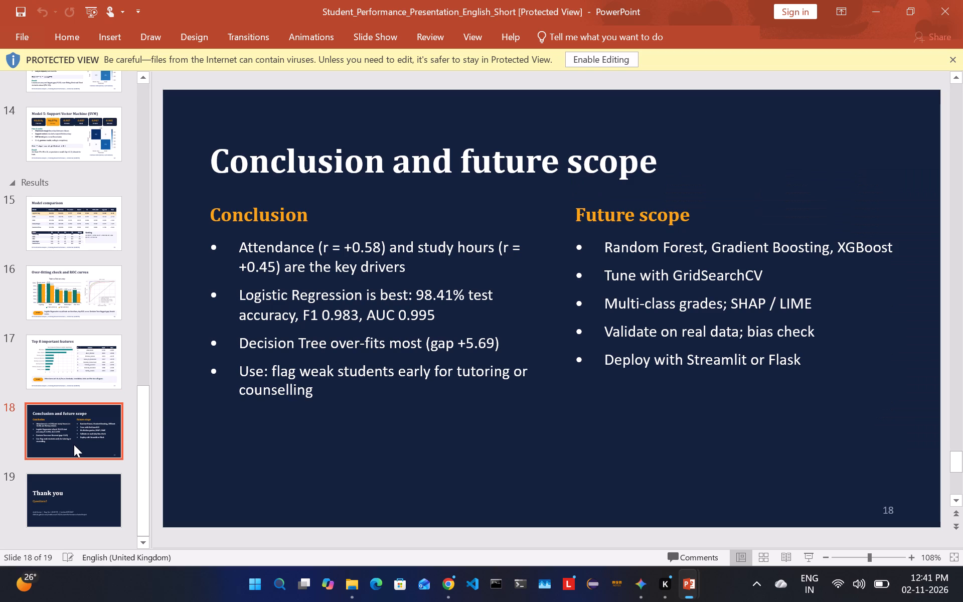
{"action": "scroll", "coordinate": [474, 335], "scroll_direction": "up", "scroll_amount": 4}
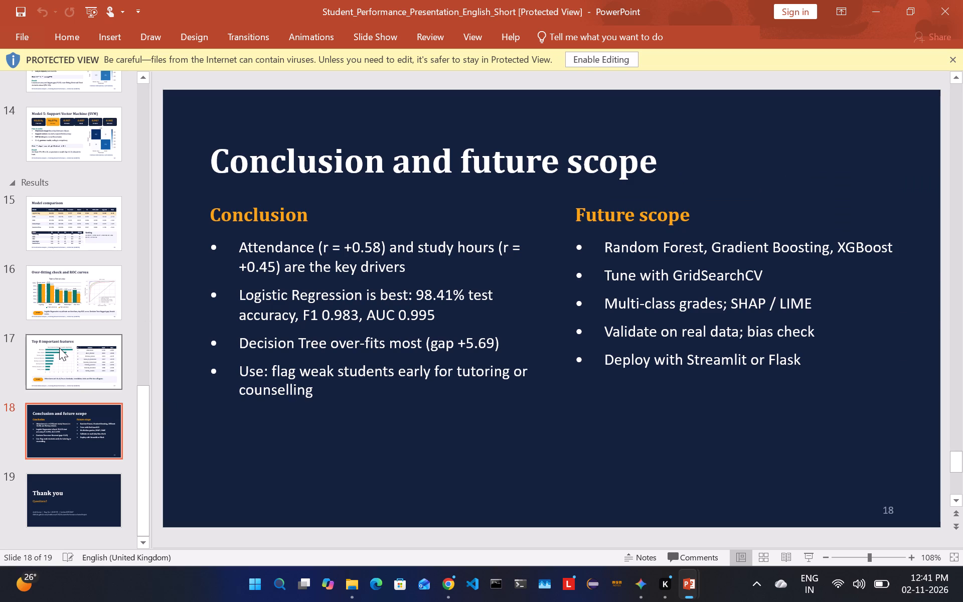
{"action": "left_click", "coordinate": [59, 348]}
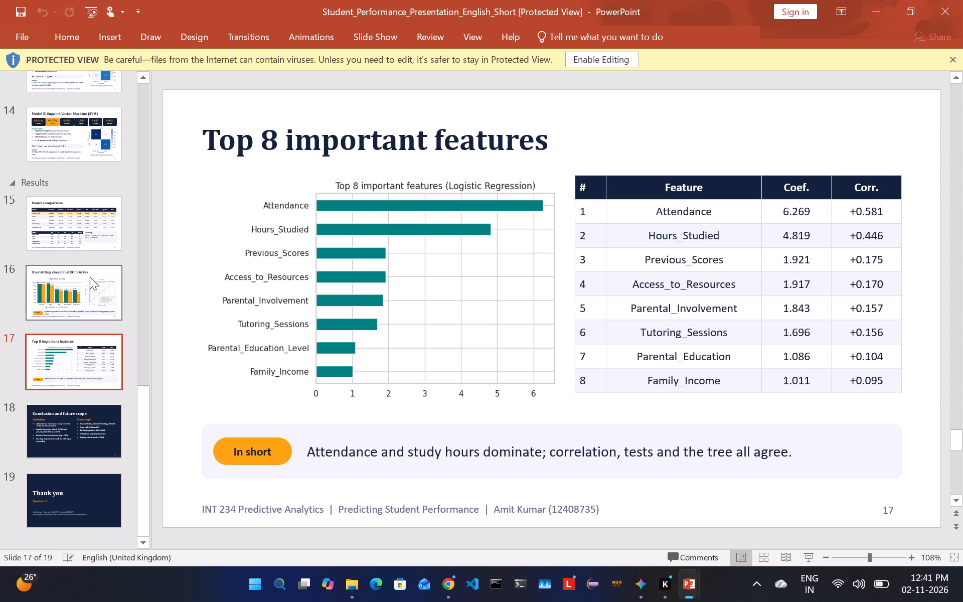
{"action": "left_click", "coordinate": [90, 277]}
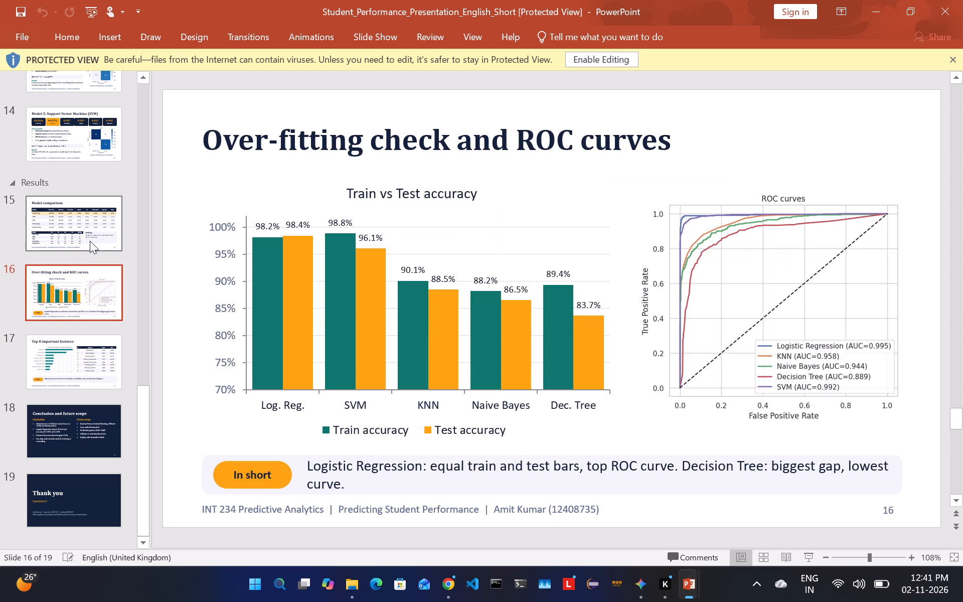
{"action": "left_click", "coordinate": [90, 247]}
{"action": "left_click", "coordinate": [96, 426]}
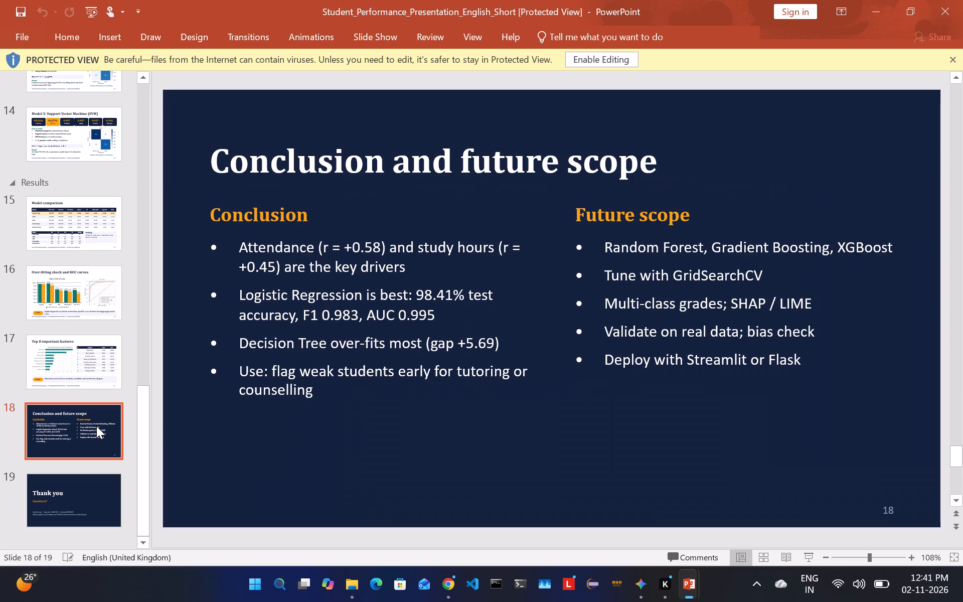
Enable editing for Student_Performance_Presentation_English_Short.
{"action": "left_click", "coordinate": [597, 60]}
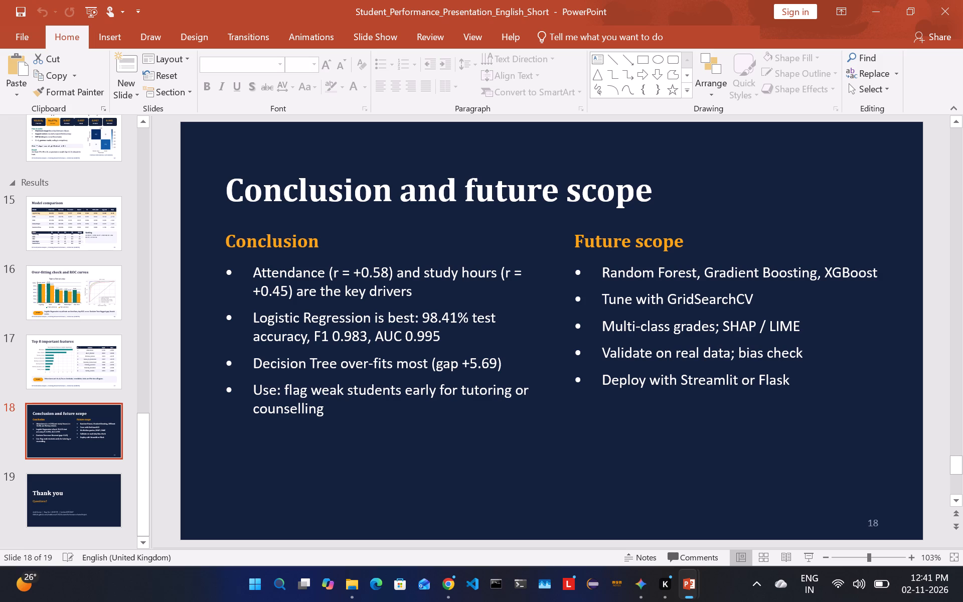
View the short presentation's title slide, then go back to its Conclusion and future scope slide.
{"action": "scroll", "coordinate": [312, 397], "scroll_direction": "up", "scroll_amount": 5}
{"action": "scroll", "coordinate": [37, 312], "scroll_direction": "up", "scroll_amount": 8}
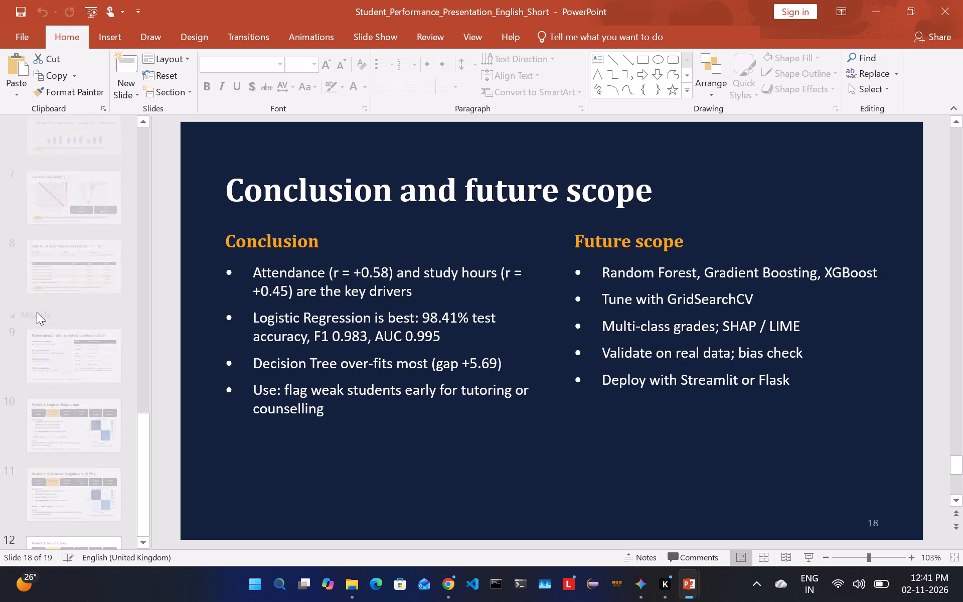
{"action": "left_click", "coordinate": [72, 171]}
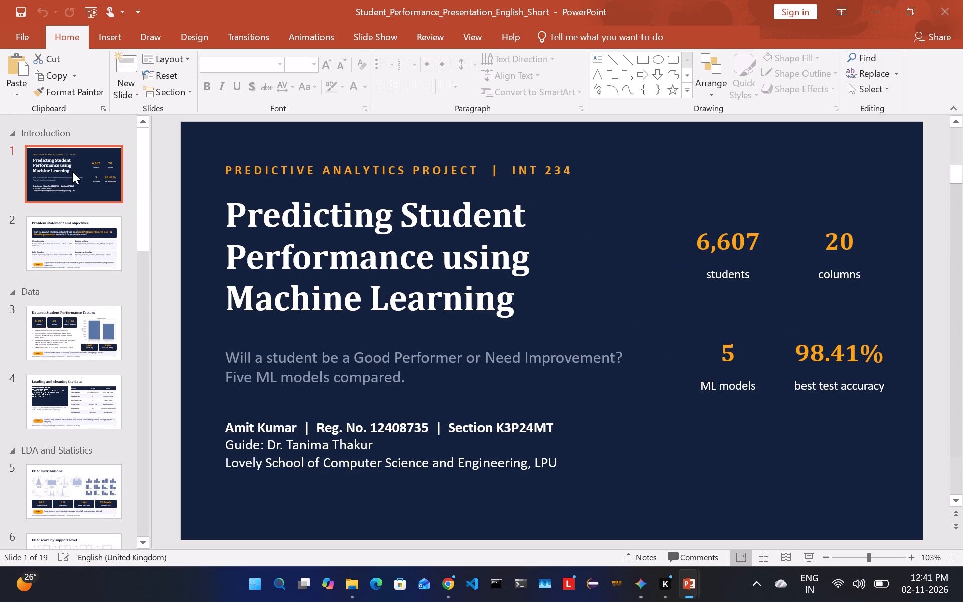
{"action": "scroll", "coordinate": [43, 441], "scroll_direction": "down", "scroll_amount": 9}
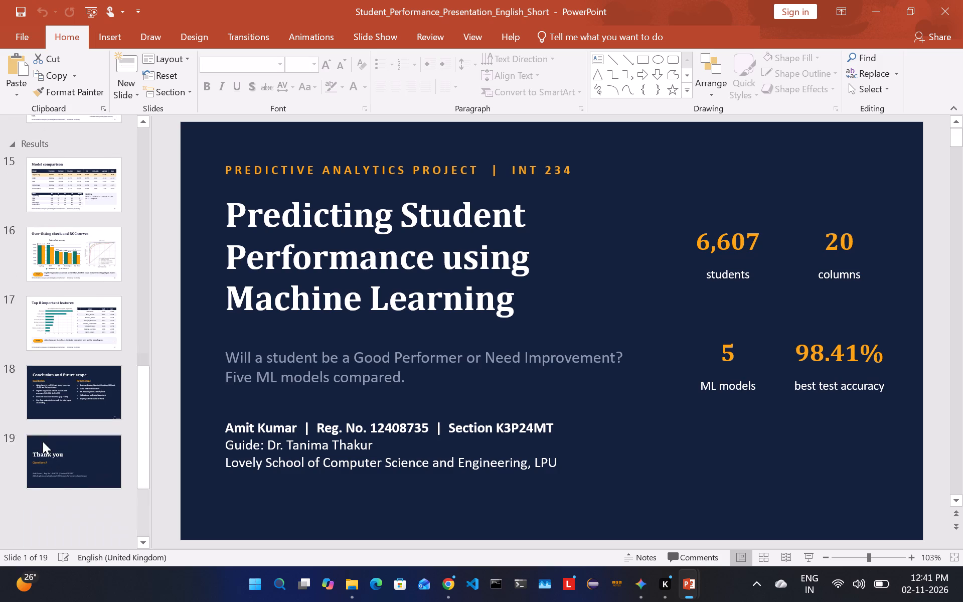
{"action": "left_click", "coordinate": [43, 441]}
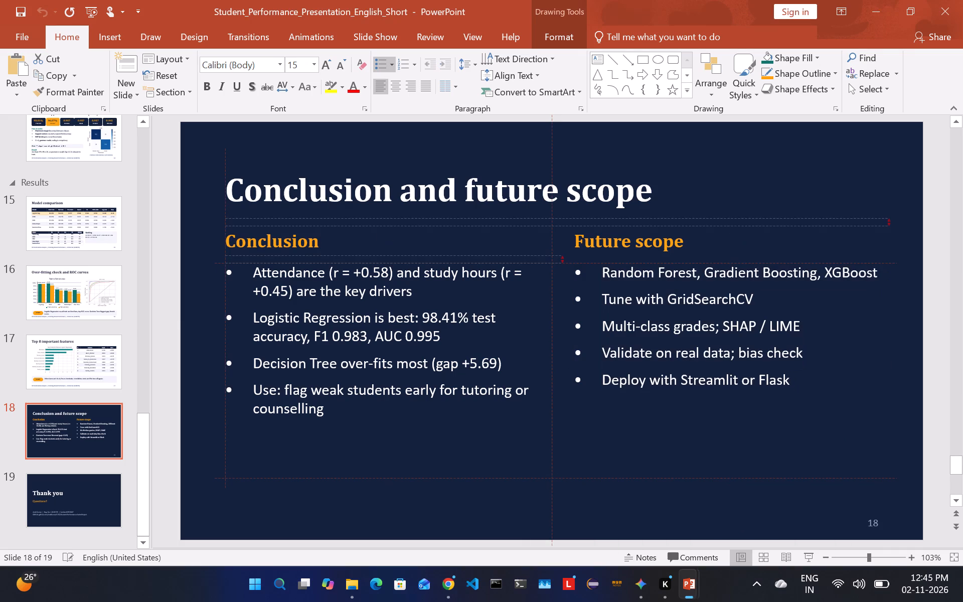
{"action": "scroll", "coordinate": [318, 420], "scroll_direction": "down", "scroll_amount": 2}
{"action": "left_click", "coordinate": [305, 497]}
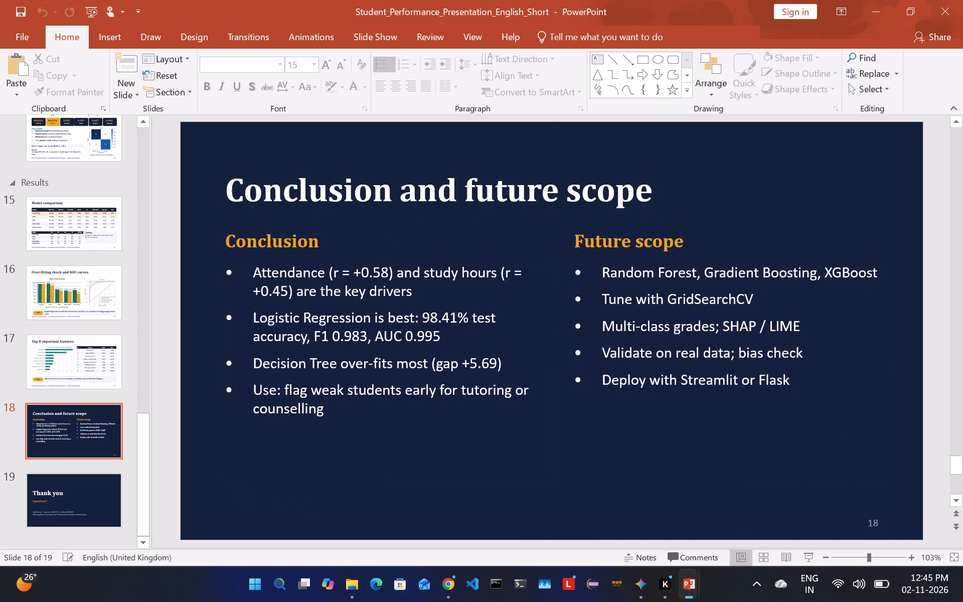
{"action": "scroll", "coordinate": [572, 324], "scroll_direction": "up", "scroll_amount": 5}
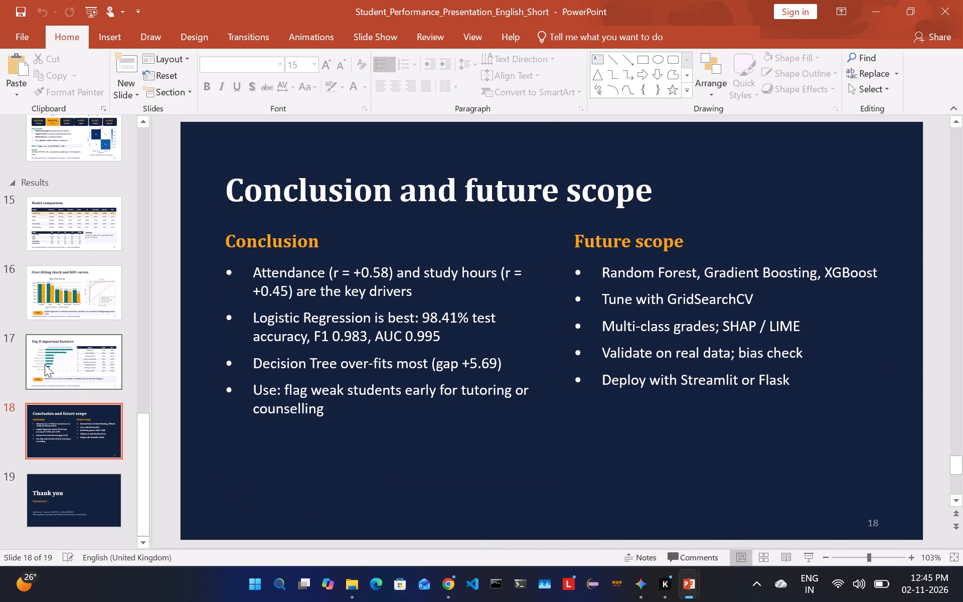
{"action": "left_click", "coordinate": [45, 364]}
{"action": "left_click", "coordinate": [55, 501]}
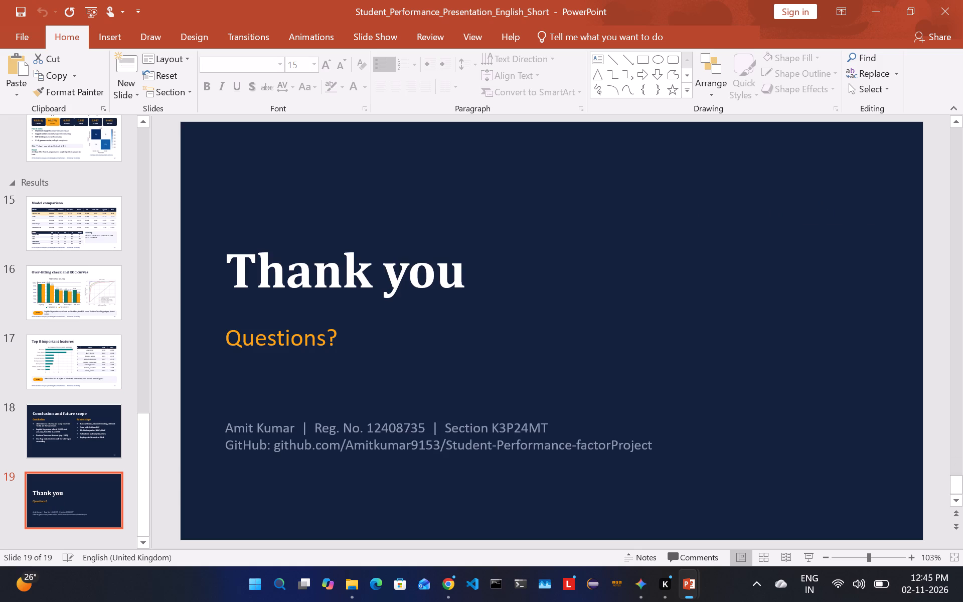
Delete the repository address after "GitHub:" in the footer text of the Thank you slide.
{"action": "left_click", "coordinate": [651, 449]}
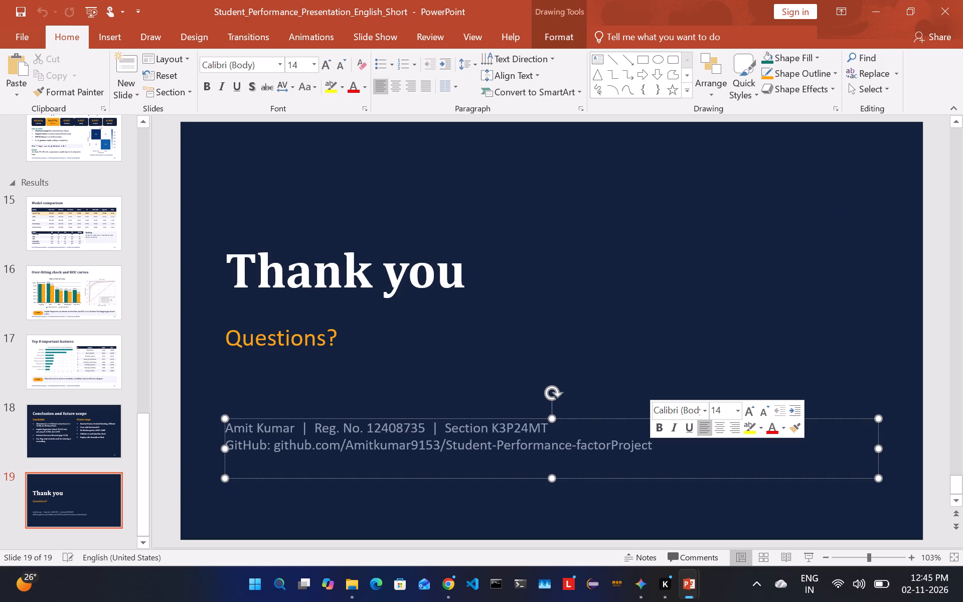
{"action": "key", "text": "BackSpace"}
{"action": "key", "text": "BackSpace"}
{"action": "key", "text": "BackSpace"}
{"action": "key", "text": "BackSpace"}
{"action": "key", "text": "BackSpace"}
{"action": "key", "text": "BackSpace"}
{"action": "key", "text": "BackSpace"}
{"action": "key", "text": "BackSpace"}
{"action": "key", "text": "BackSpace"}
{"action": "key", "text": "BackSpace"}
{"action": "key", "text": "BackSpace"}
{"action": "key", "text": "BackSpace"}
{"action": "key", "text": "BackSpace"}
{"action": "key", "text": "BackSpace"}
{"action": "key", "text": "BackSpace"}
{"action": "key", "text": "BackSpace"}
{"action": "key", "text": "BackSpace"}
{"action": "key", "text": "BackSpace"}
{"action": "key", "text": "BackSpace"}
{"action": "key", "text": "BackSpace"}
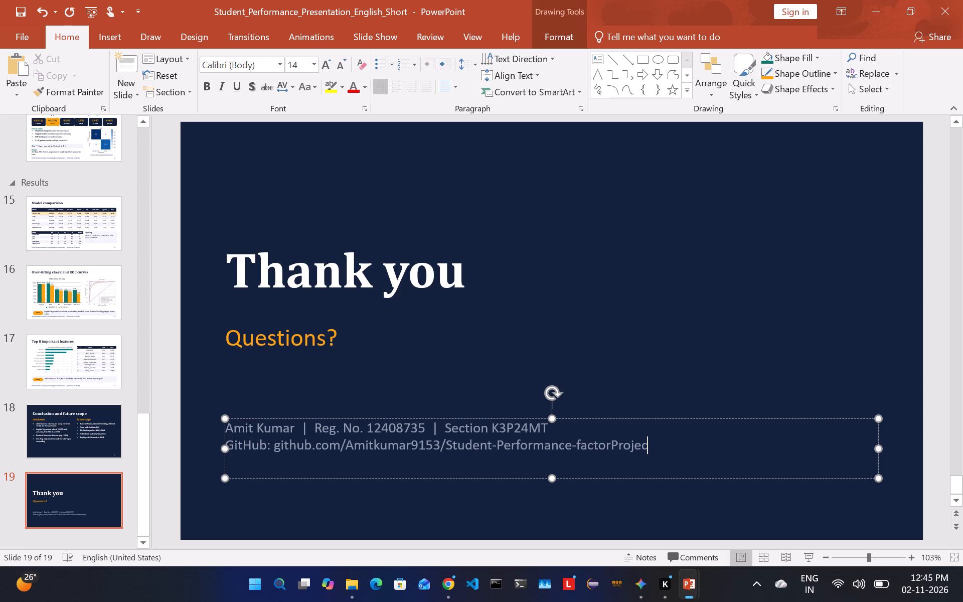
{"action": "key", "text": "BackSpace"}
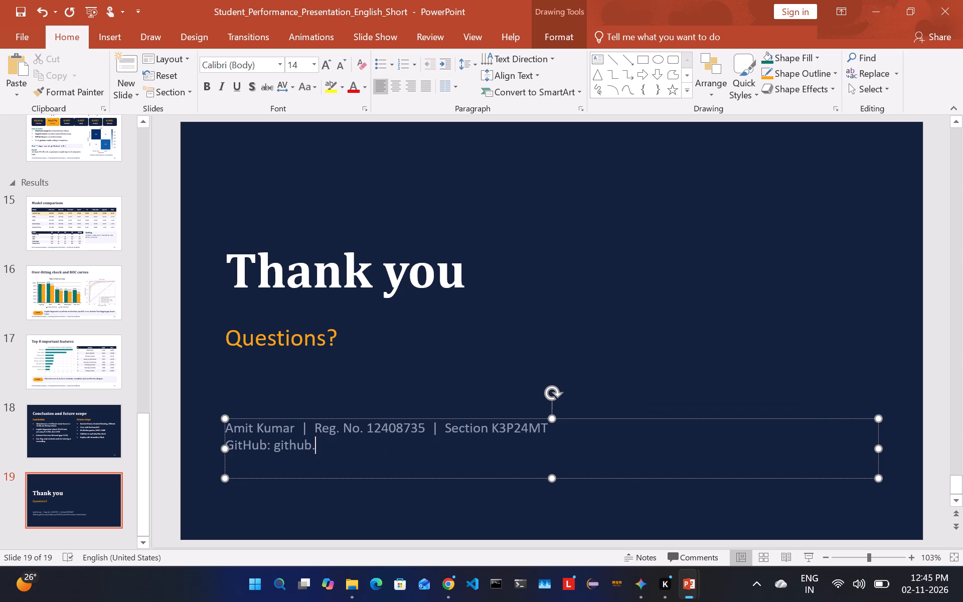
{"action": "key", "text": "BackSpace"}
{"action": "key", "text": "BackSpace"}
{"action": "key", "text": "BackSpace"}
{"action": "key", "text": "BackSpace"}
{"action": "key", "text": "BackSpace"}
{"action": "key", "text": "BackSpace"}
Copy the URL of the Student-Performance-factor-Project repository from its GitHub page in Chrome and paste it after "GitHub:" on the Thank you slide.
{"action": "left_click", "coordinate": [450, 592]}
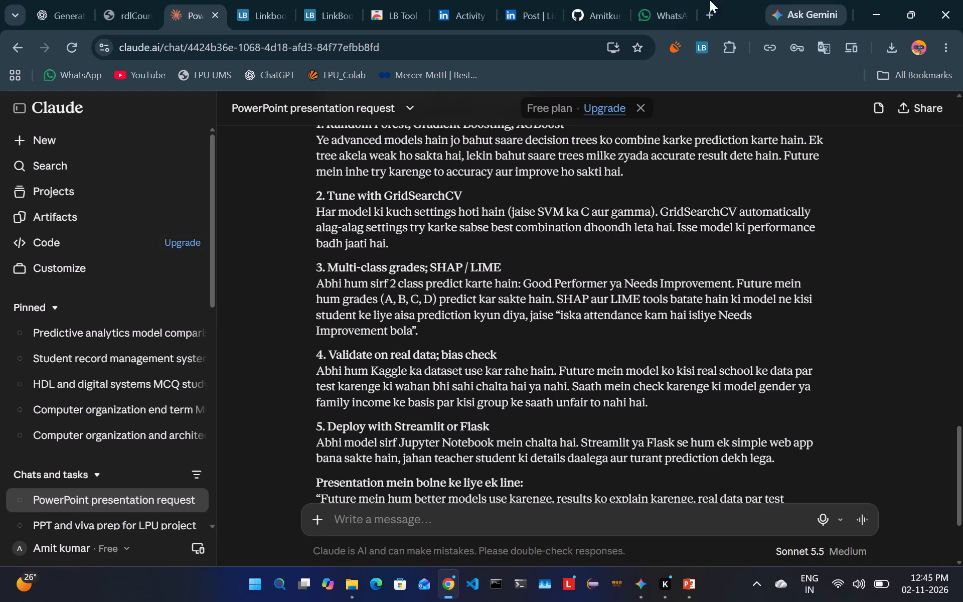
{"action": "left_click", "coordinate": [570, 0]}
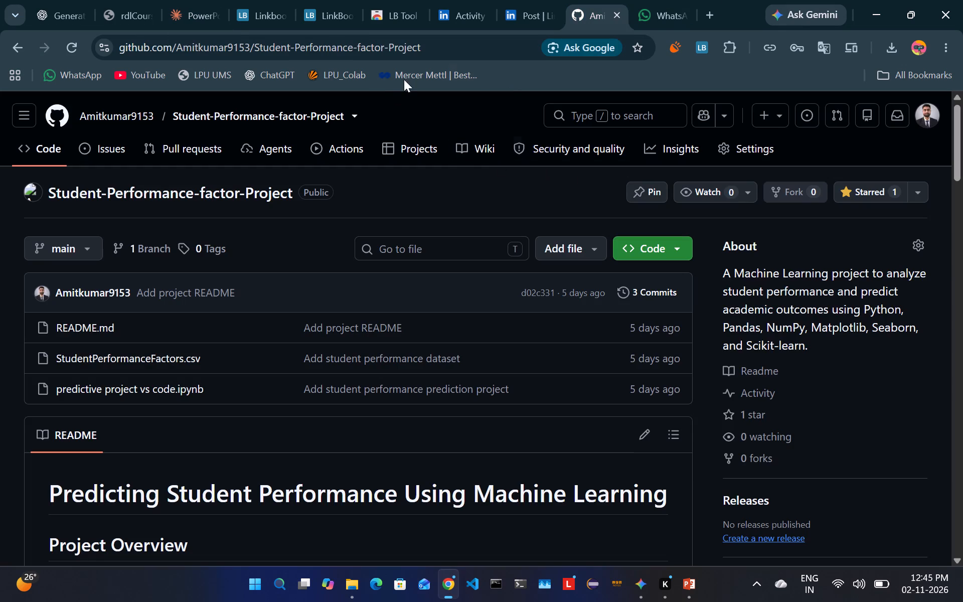
{"action": "left_click", "coordinate": [448, 48]}
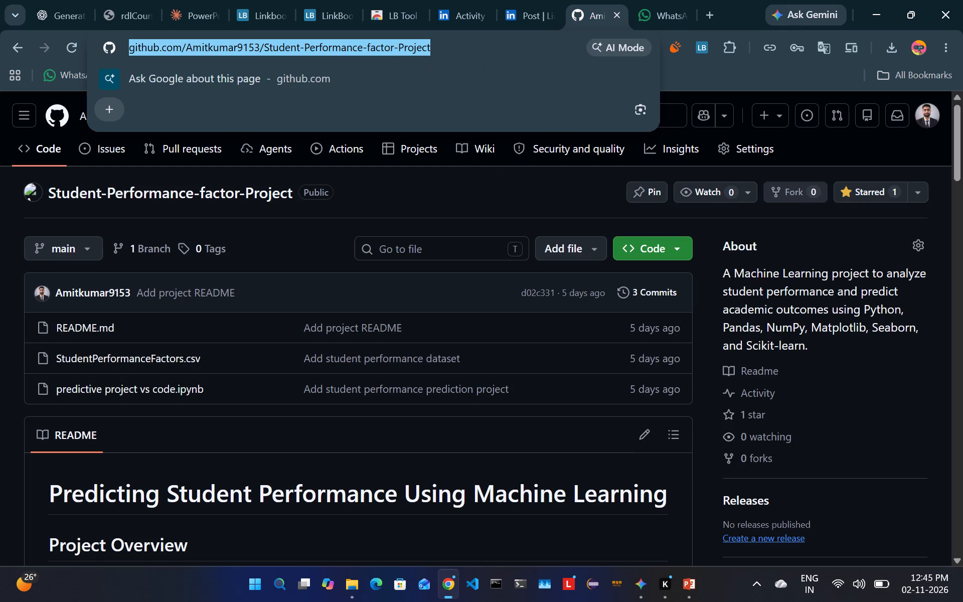
{"action": "key", "text": "ctrl+c"}
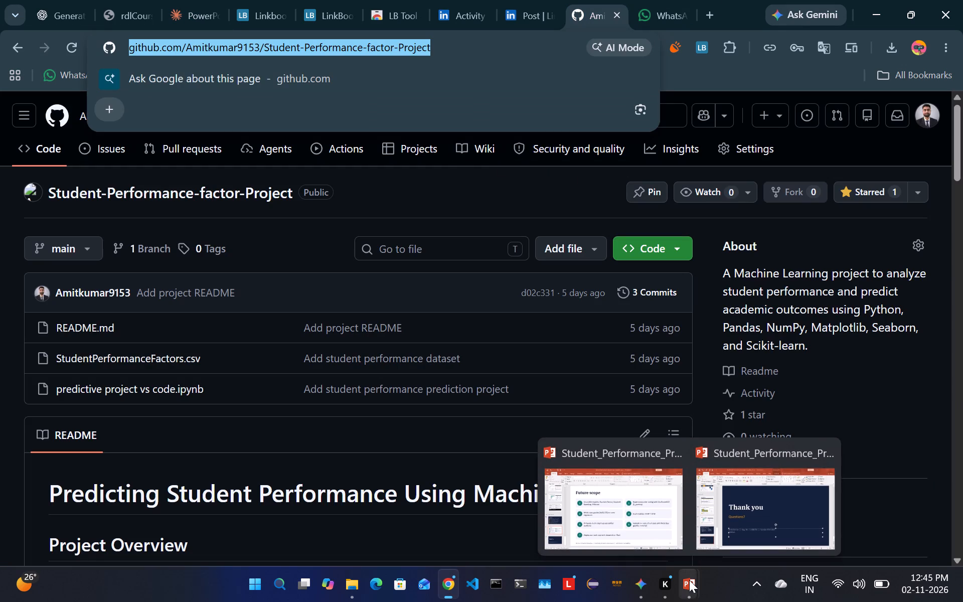
{"action": "left_click", "coordinate": [724, 517]}
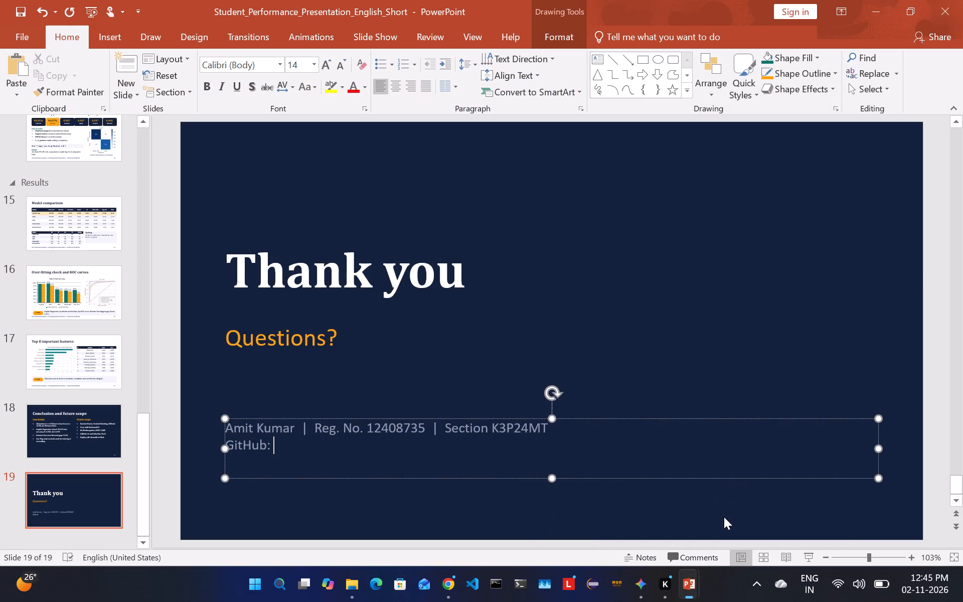
{"action": "key", "text": "ctrl+v"}
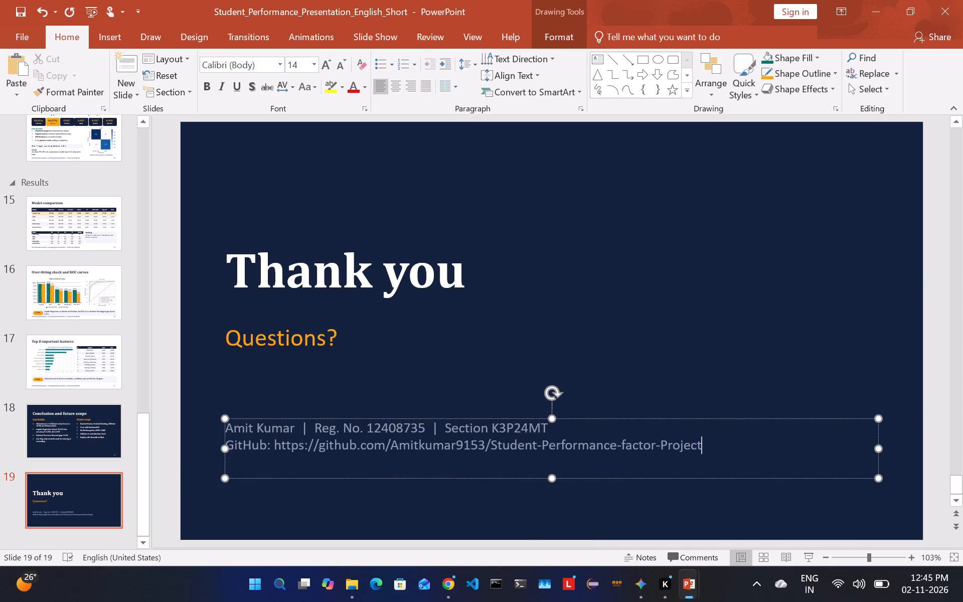
Select the full repository URL after "GitHub:" on the Thank you slide.
{"action": "left_click_drag", "start_coordinate": [701, 442], "coordinate": [282, 447]}
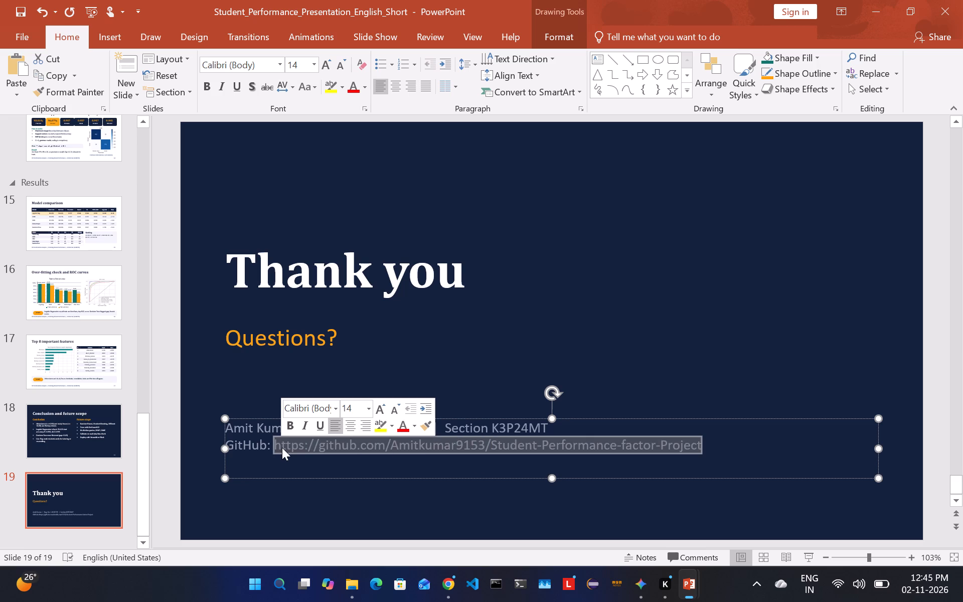
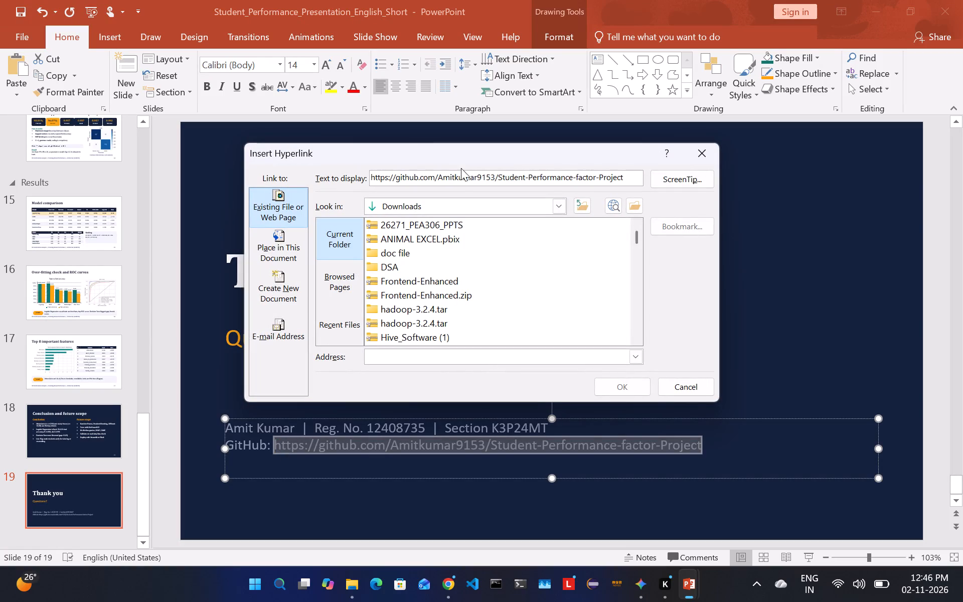
Hyperlink the selected GitHub repository URL on the Thank you slide, using the same URL as its address.
{"action": "triple_click", "coordinate": [546, 175]}
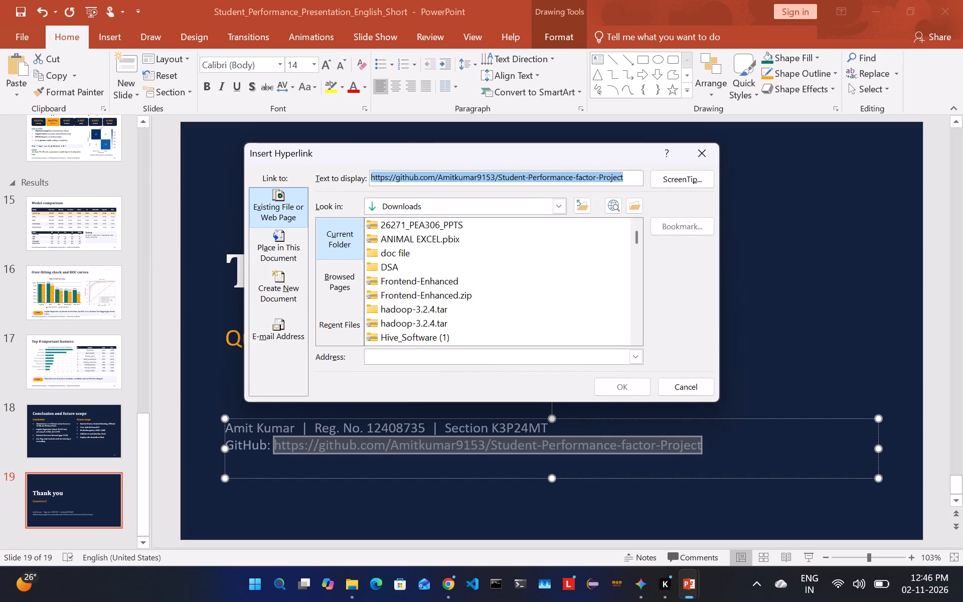
{"action": "key", "text": "ctrl+c"}
{"action": "left_click", "coordinate": [424, 353]}
{"action": "key", "text": "ctrl+v"}
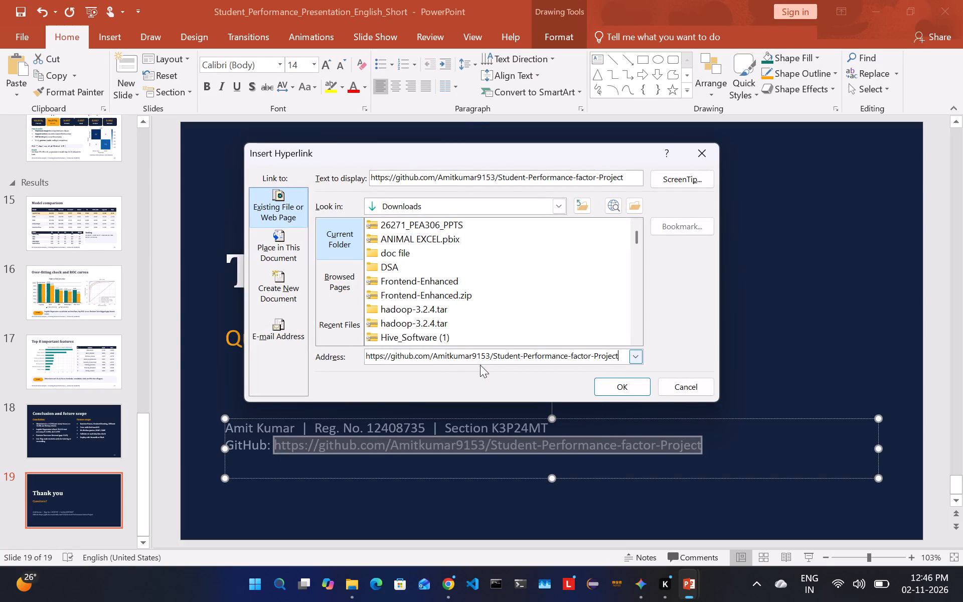
{"action": "left_click", "coordinate": [628, 384]}
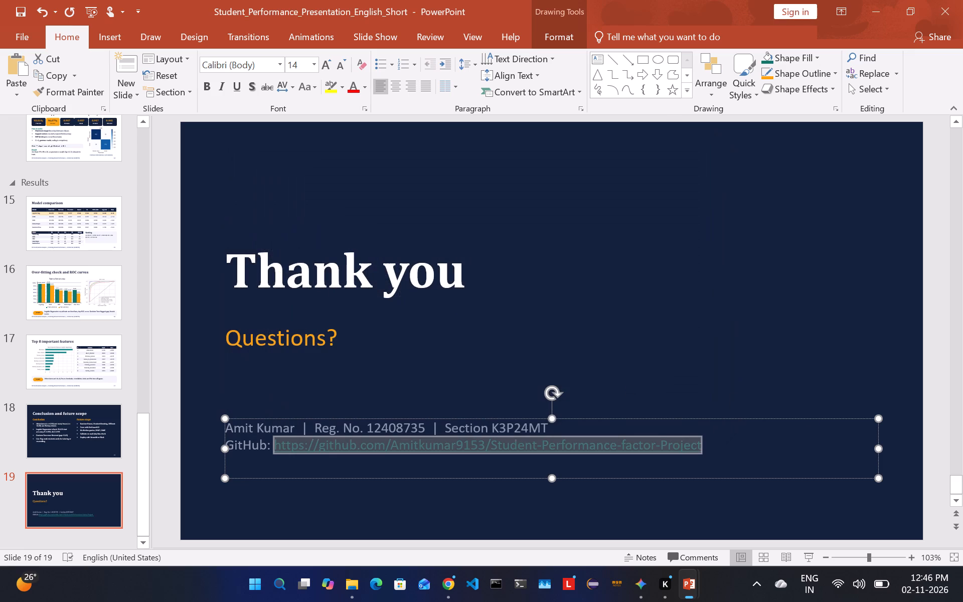
{"action": "left_click", "coordinate": [754, 444]}
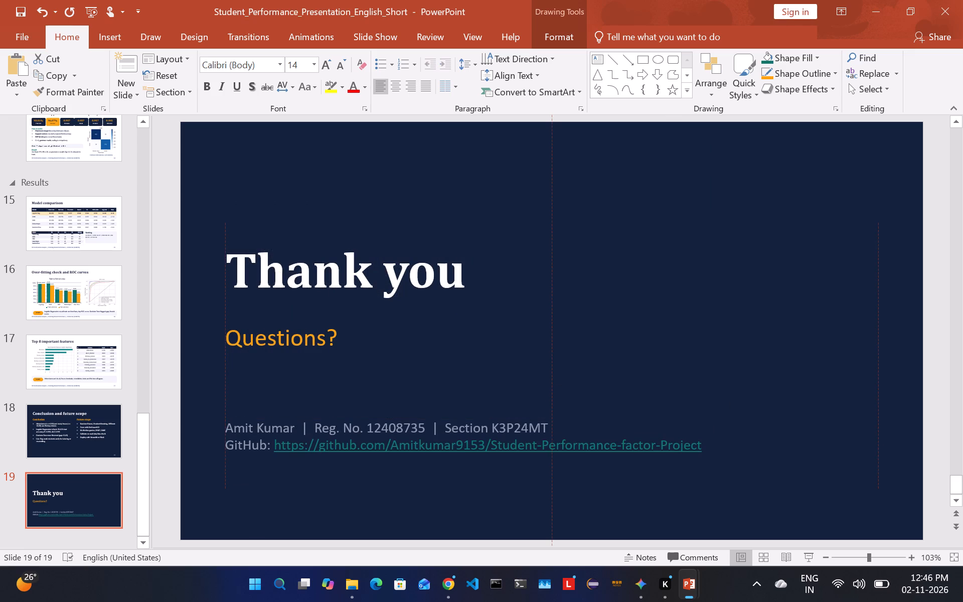
Add a new line reading "Linkdin:" below the GitHub line on the Thank you slide.
{"action": "left_click", "coordinate": [706, 441]}
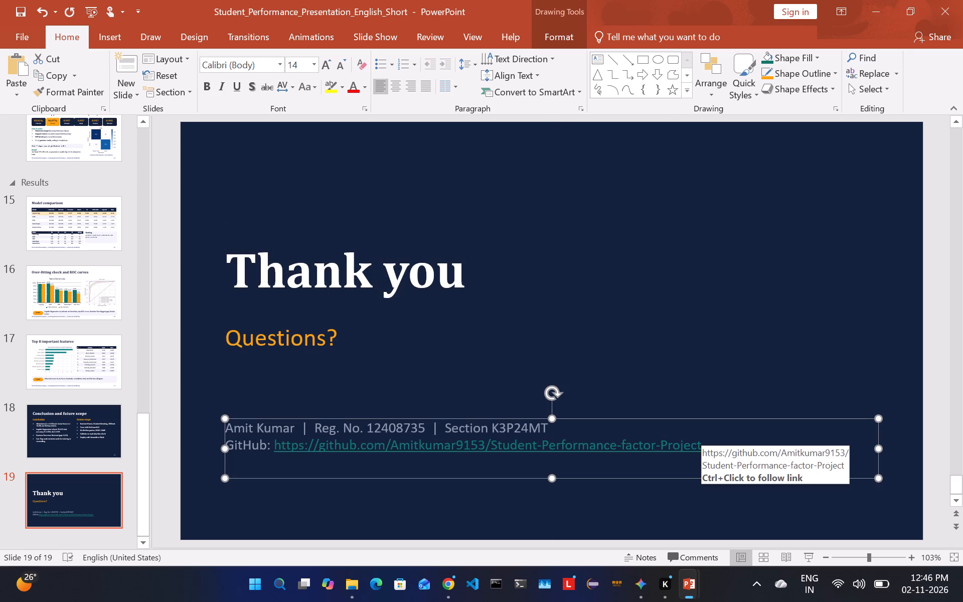
{"action": "left_click", "coordinate": [697, 446]}
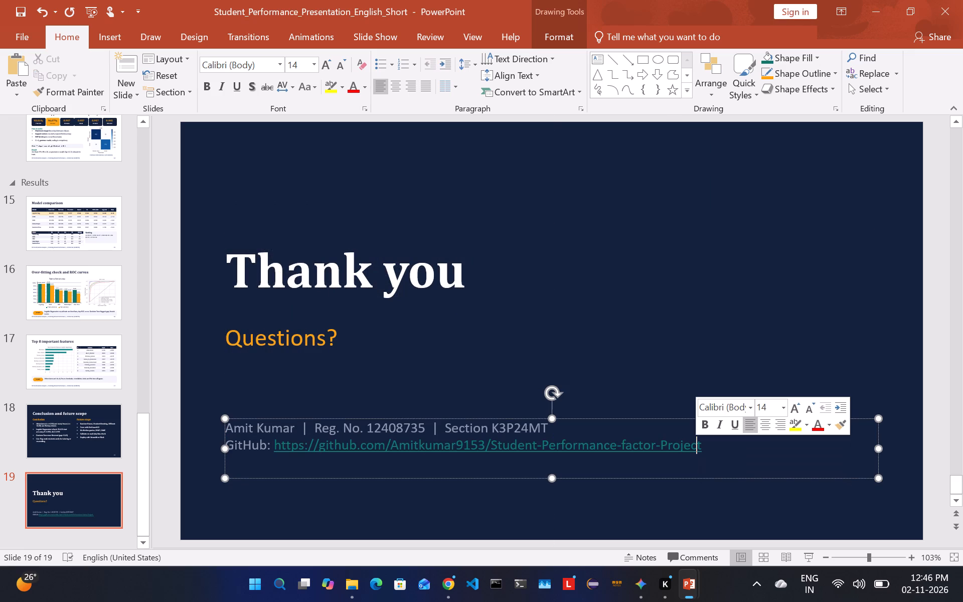
{"action": "key", "text": "Right"}
{"action": "key", "text": "Return"}
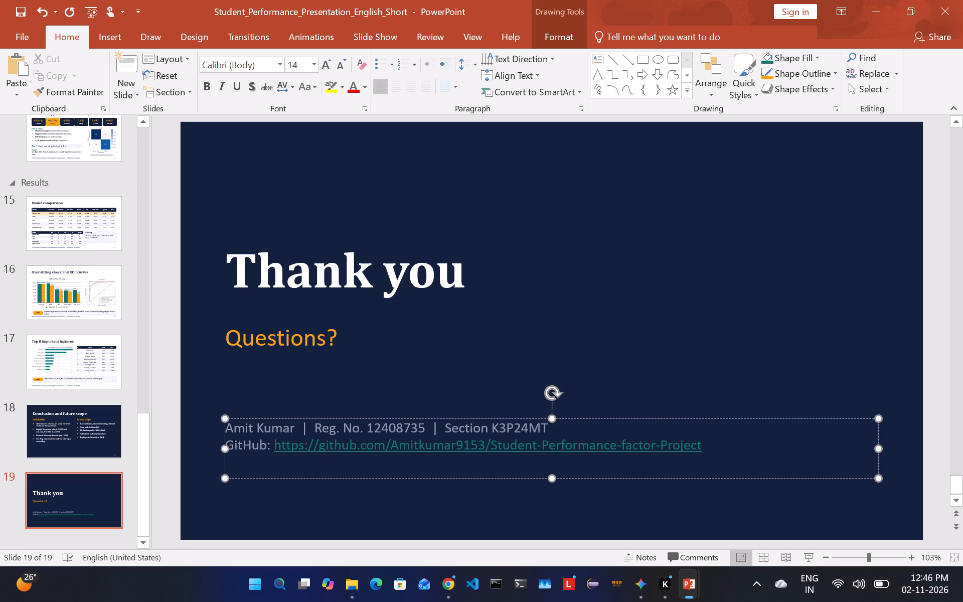
{"action": "type", "text": "linkdin"}
{"action": "key", "text": "shift+colon"}
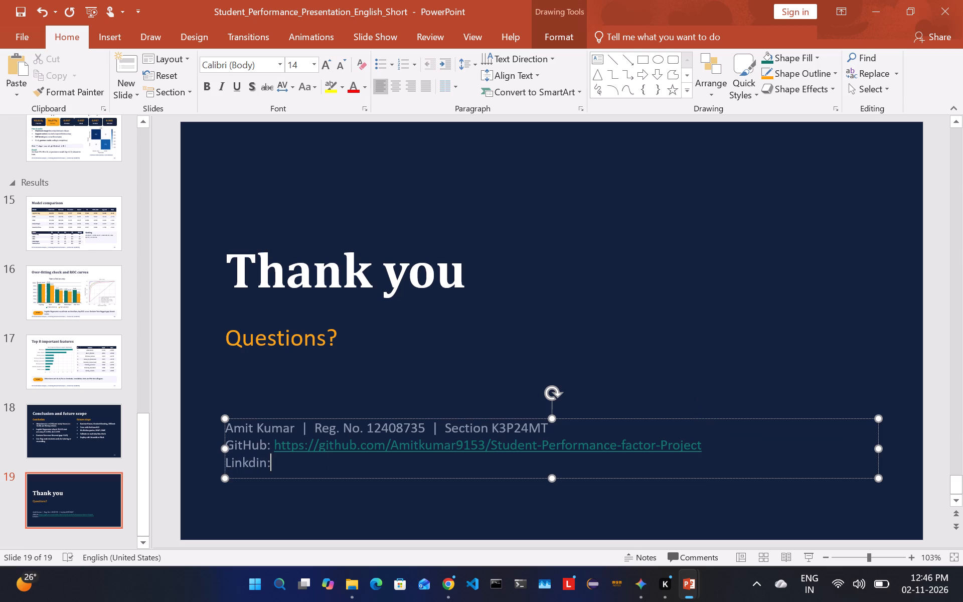
{"action": "key", "text": "space"}
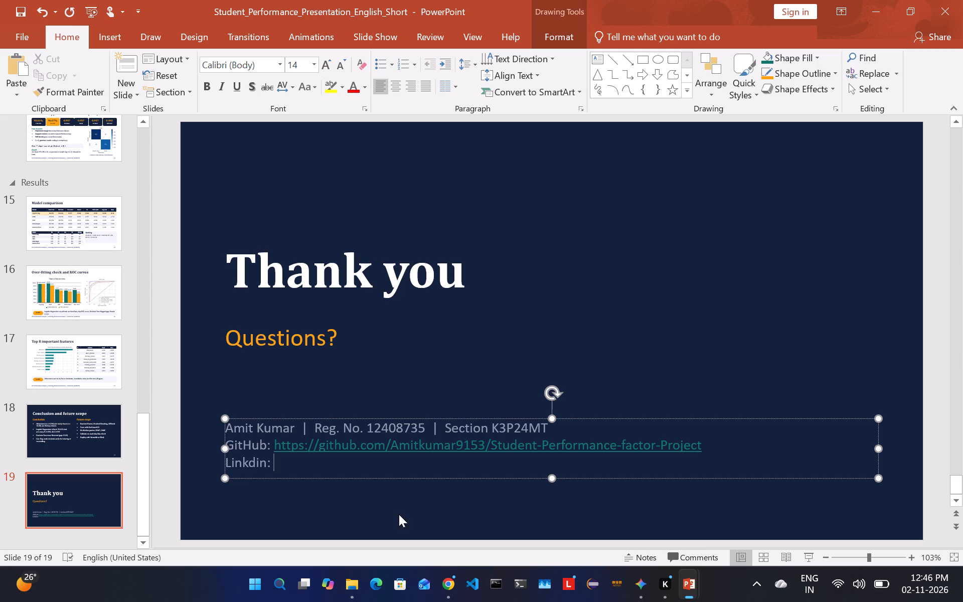
Copy the link to the student performance project post on LinkedIn in Chrome and paste it after "Linkdin:" in PowerPoint.
{"action": "left_click", "coordinate": [444, 576]}
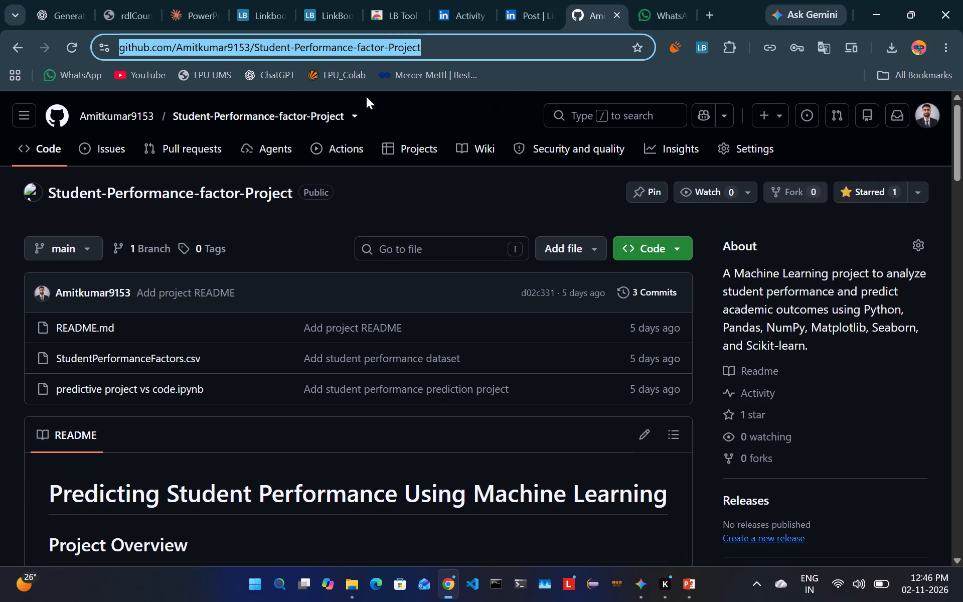
{"action": "left_click", "coordinate": [1, 209]}
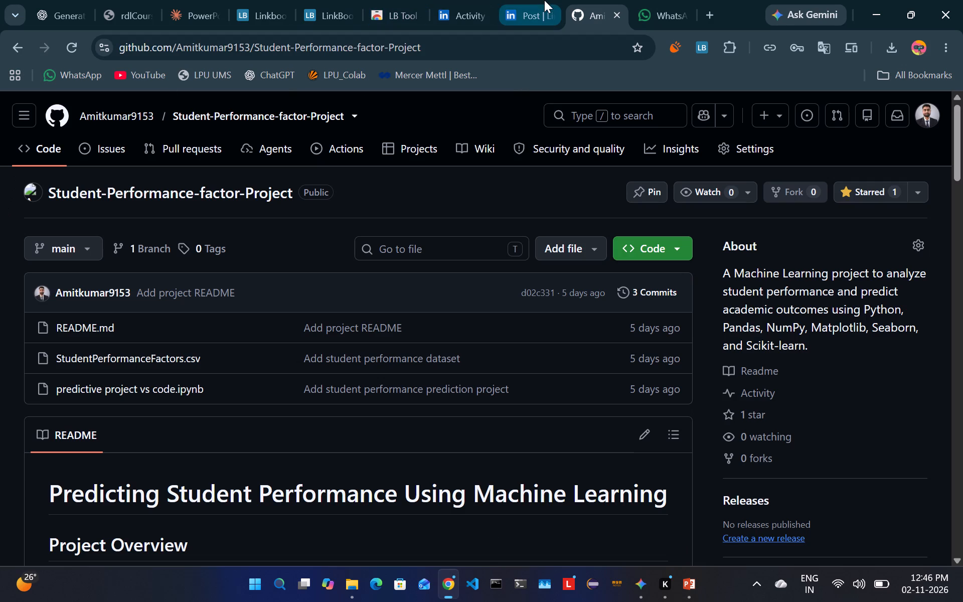
{"action": "left_click", "coordinate": [514, 0]}
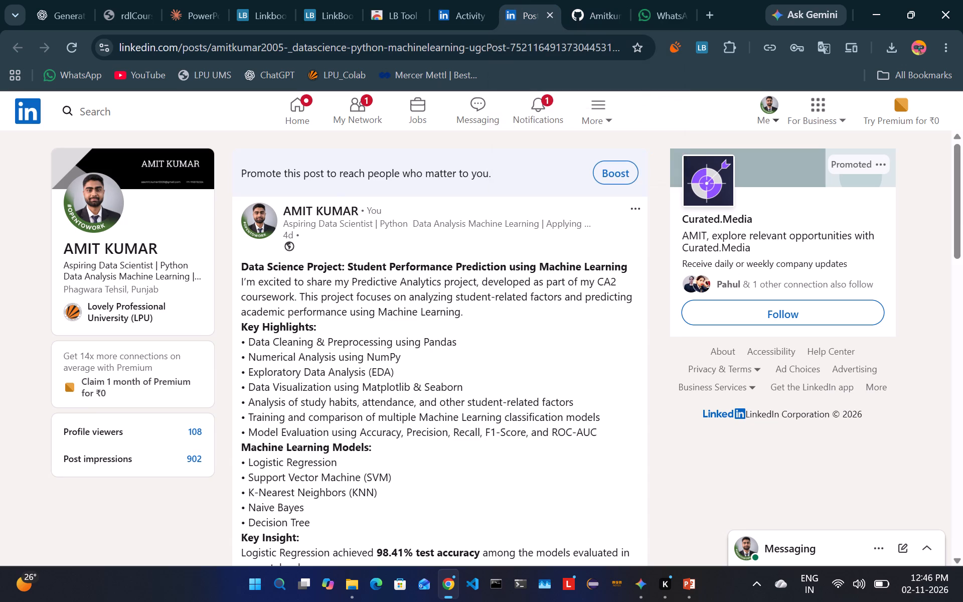
{"action": "scroll", "coordinate": [259, 309], "scroll_direction": "right", "scroll_amount": 3}
{"action": "left_click", "coordinate": [629, 208]}
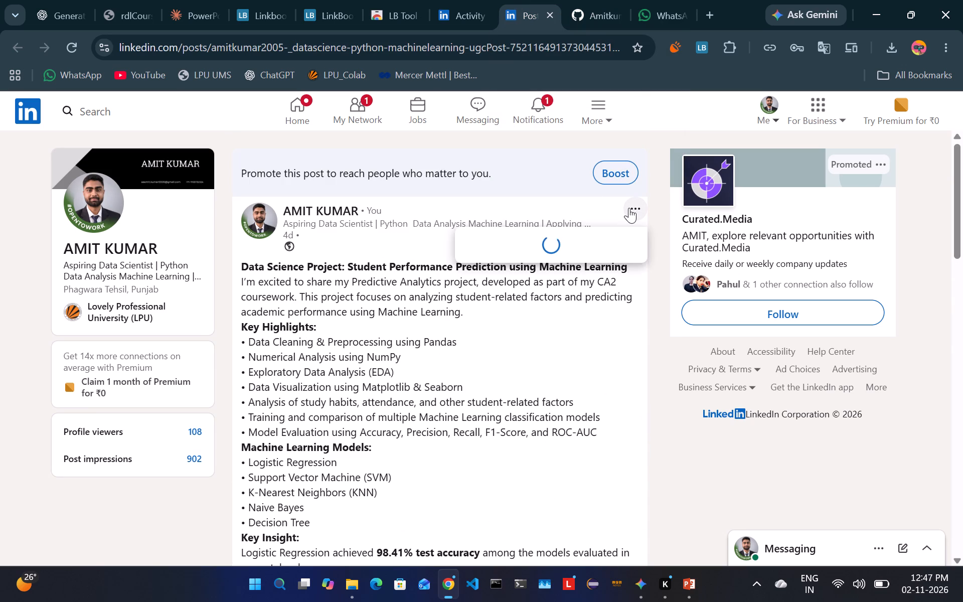
{"action": "left_click", "coordinate": [520, 366]}
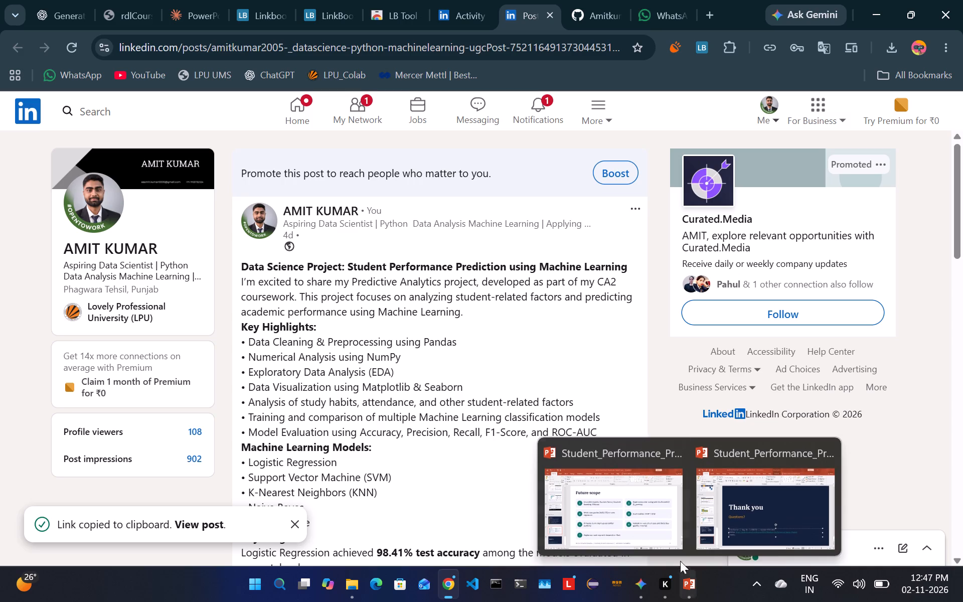
{"action": "left_click", "coordinate": [804, 494]}
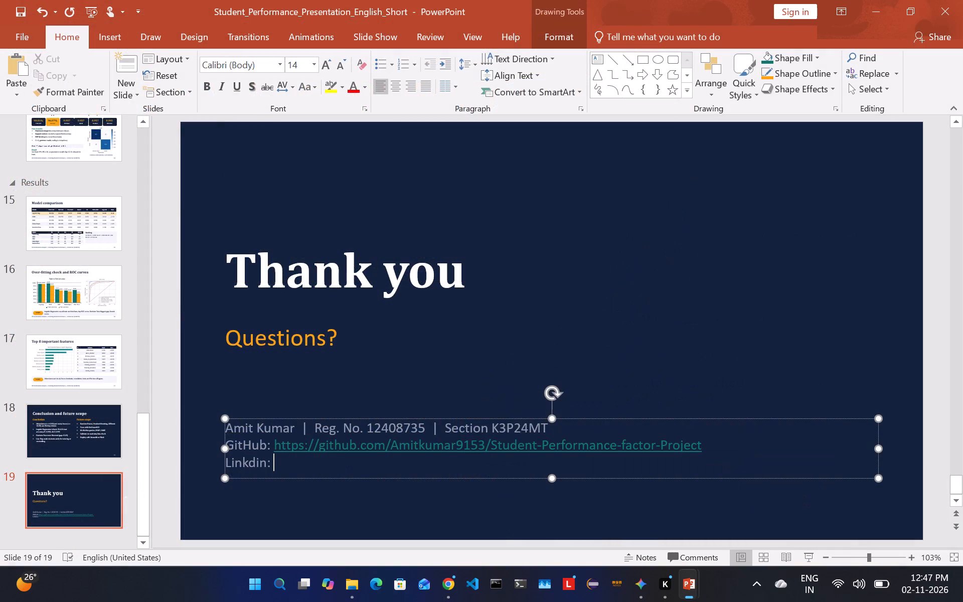
{"action": "key", "text": "ctrl+v"}
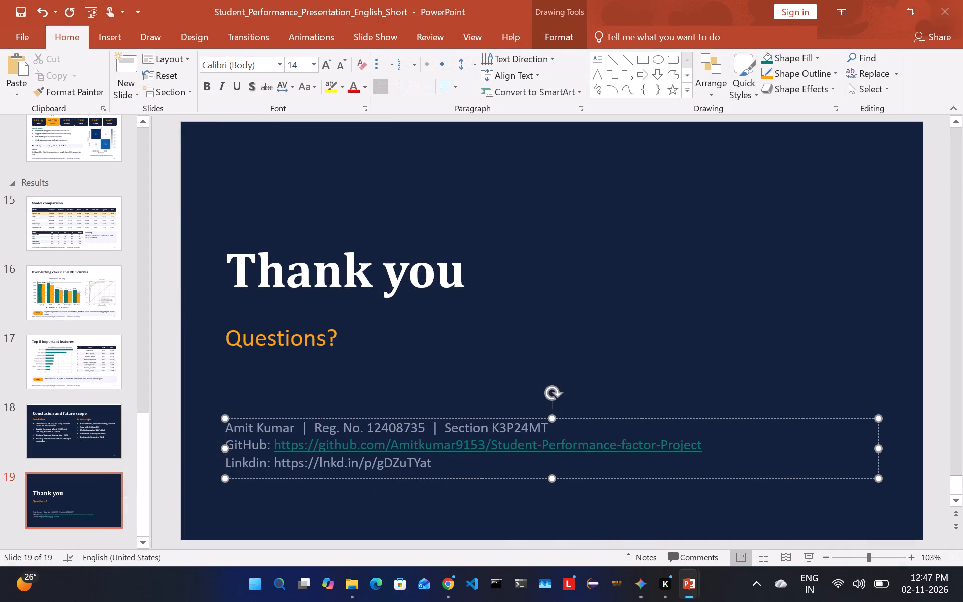
Hyperlink the LinkedIn URL after "Linkdin:" on the Thank you slide, using the same URL as its address.
{"action": "left_click_drag", "start_coordinate": [438, 458], "coordinate": [303, 463]}
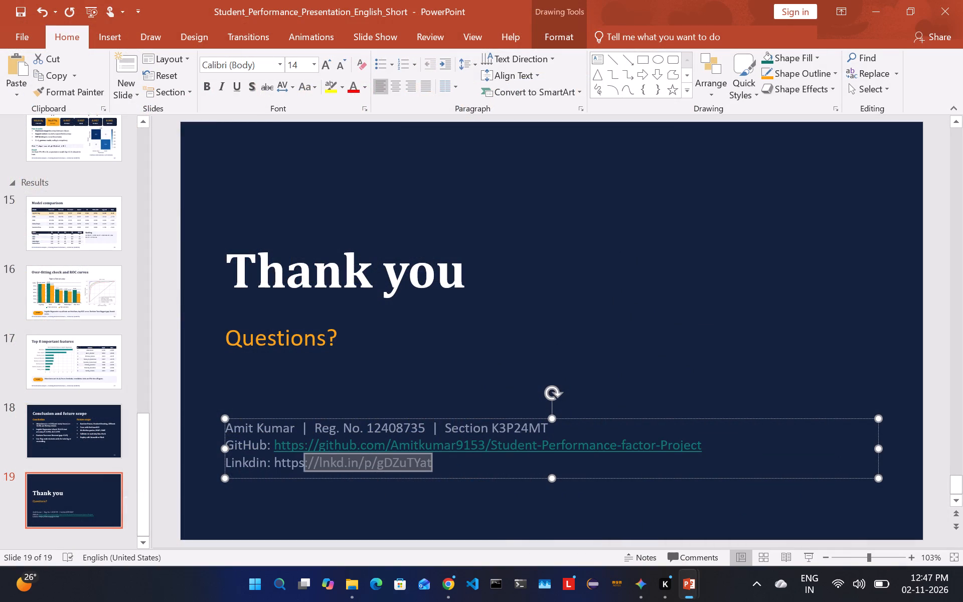
{"action": "left_click_drag", "start_coordinate": [303, 463], "coordinate": [283, 465]}
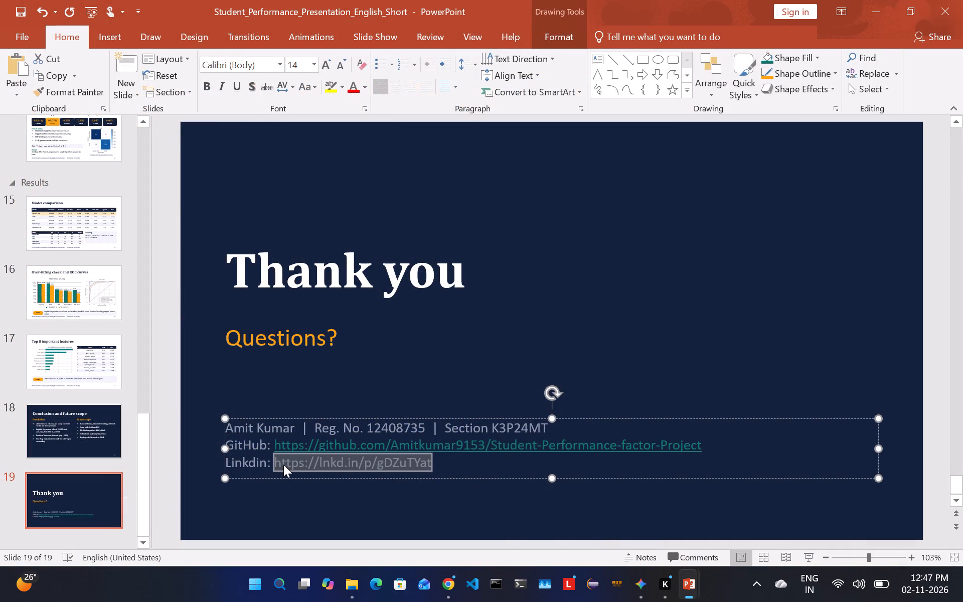
{"action": "key", "text": "ctrl+k"}
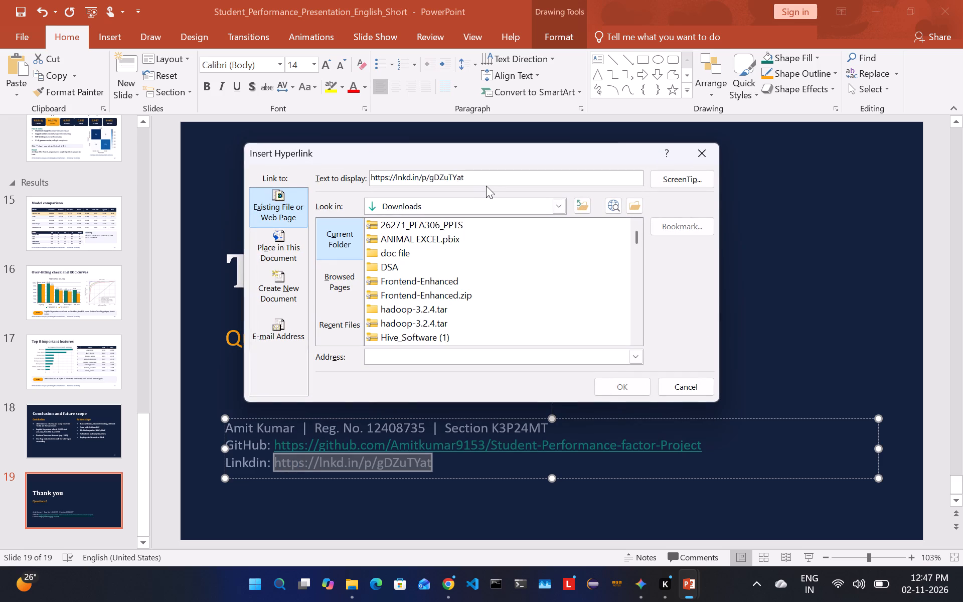
{"action": "triple_click", "coordinate": [486, 178]}
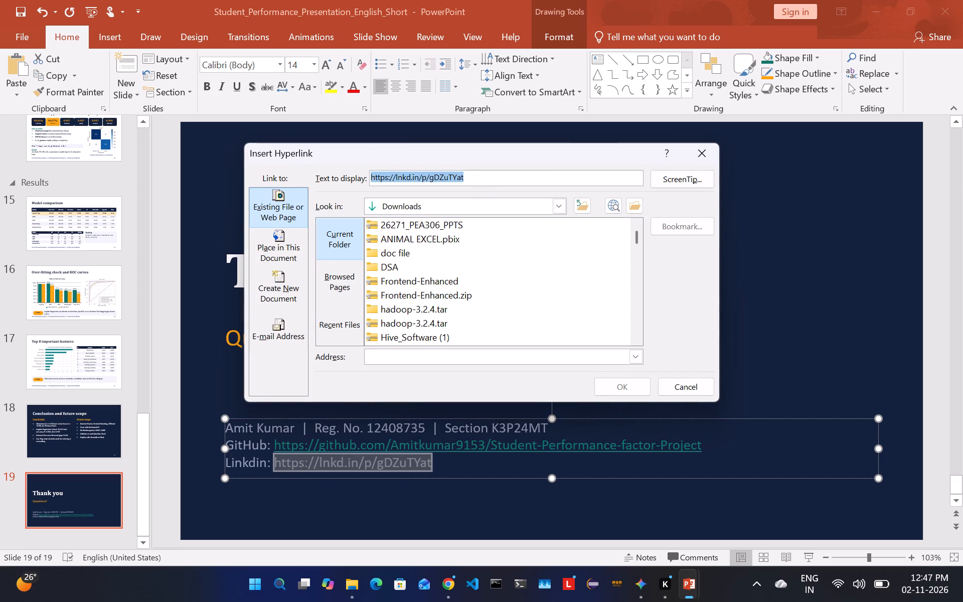
{"action": "key", "text": "ctrl+c"}
{"action": "left_click", "coordinate": [400, 360]}
{"action": "key", "text": "ctrl+v"}
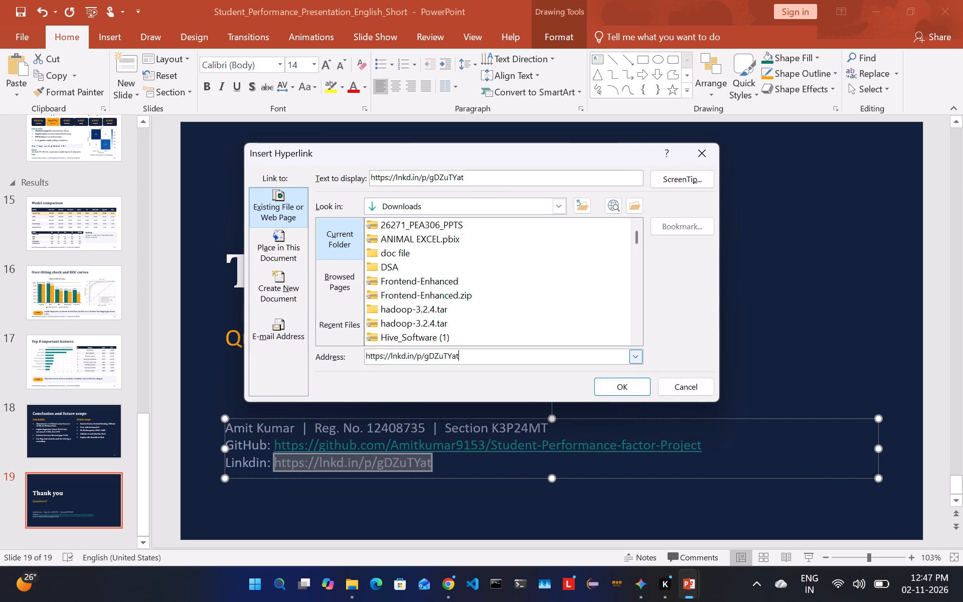
{"action": "left_click", "coordinate": [623, 393]}
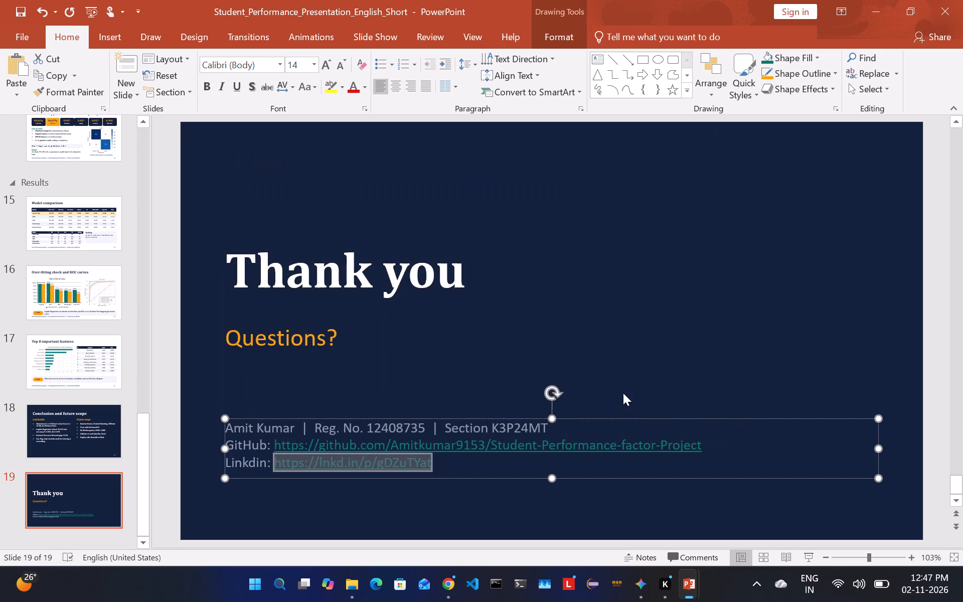
Delete the "Questions?" subtitle from the Thank you slide.
{"action": "left_click", "coordinate": [589, 351]}
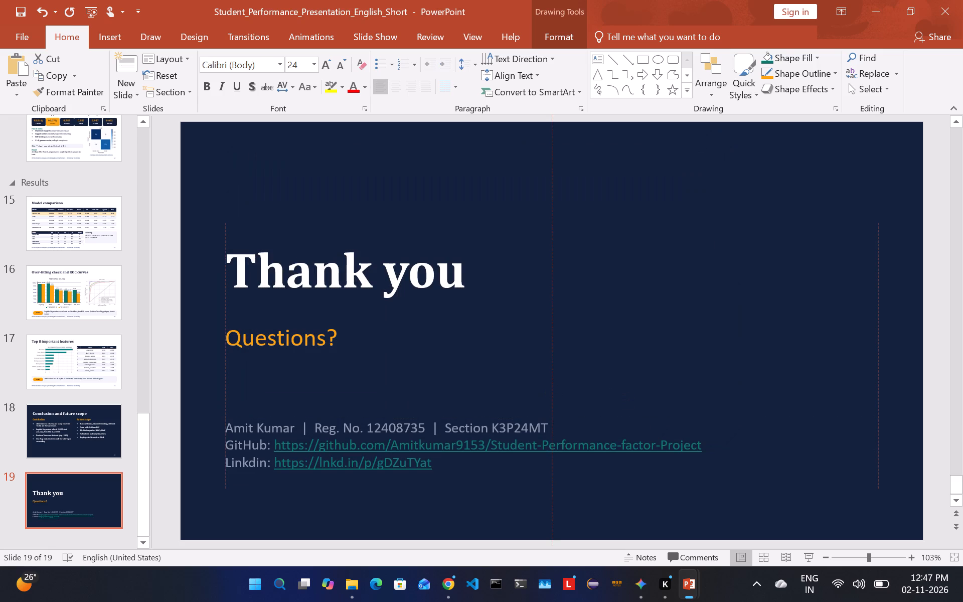
{"action": "key", "text": "BackSpace"}
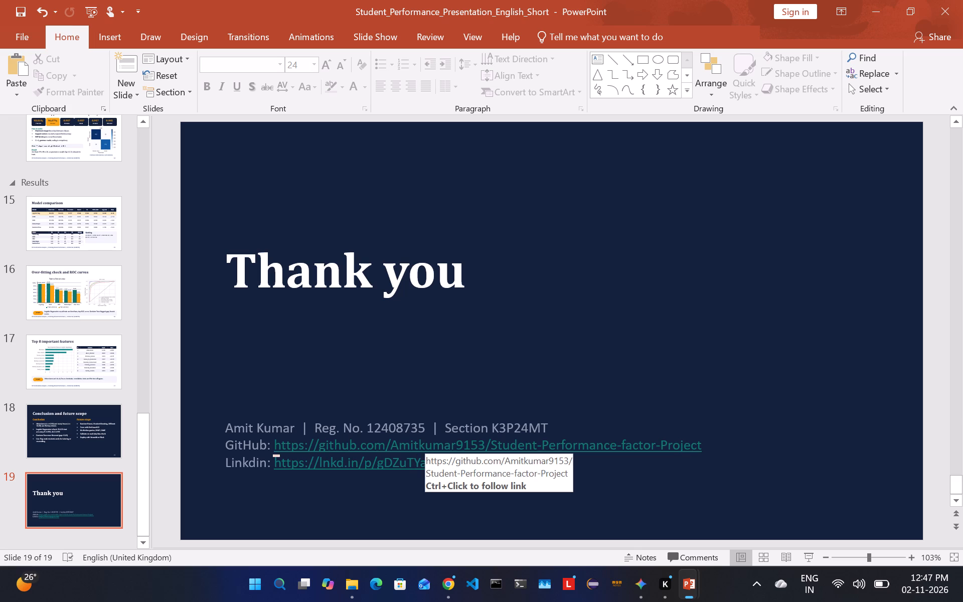
Follow the LinkedIn link on the Thank you slide to check the post in Chrome, and return to PowerPoint.
{"action": "left_click", "coordinate": [359, 461], "text": "ctrl"}
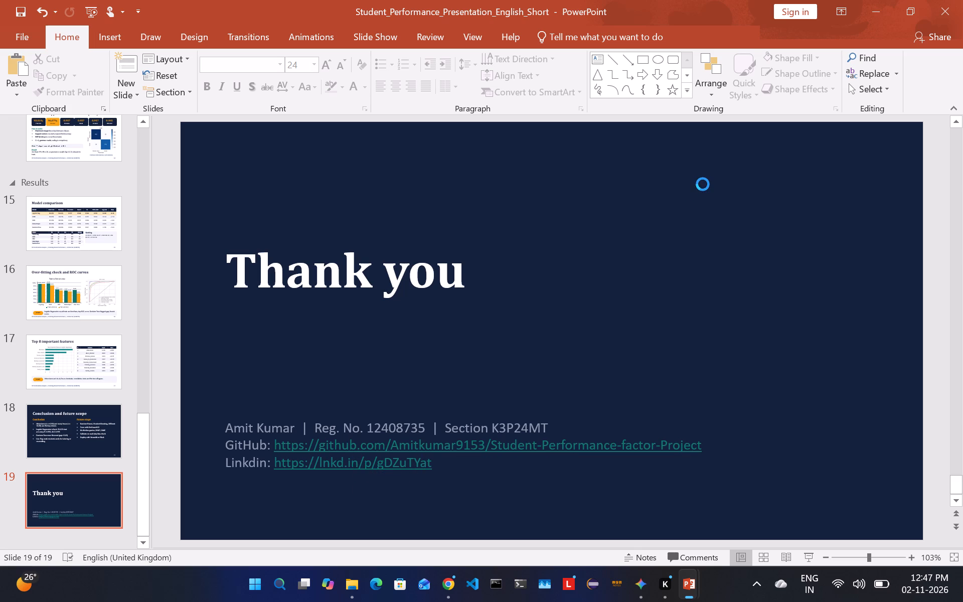
{"action": "scroll", "coordinate": [89, 254], "scroll_direction": "up", "scroll_amount": 8}
{"action": "scroll", "coordinate": [962, 2], "scroll_direction": "up", "scroll_amount": 20}
{"action": "scroll", "coordinate": [962, 2], "scroll_direction": "up", "scroll_amount": 20}
{"action": "scroll", "coordinate": [962, 2], "scroll_direction": "up", "scroll_amount": 20}
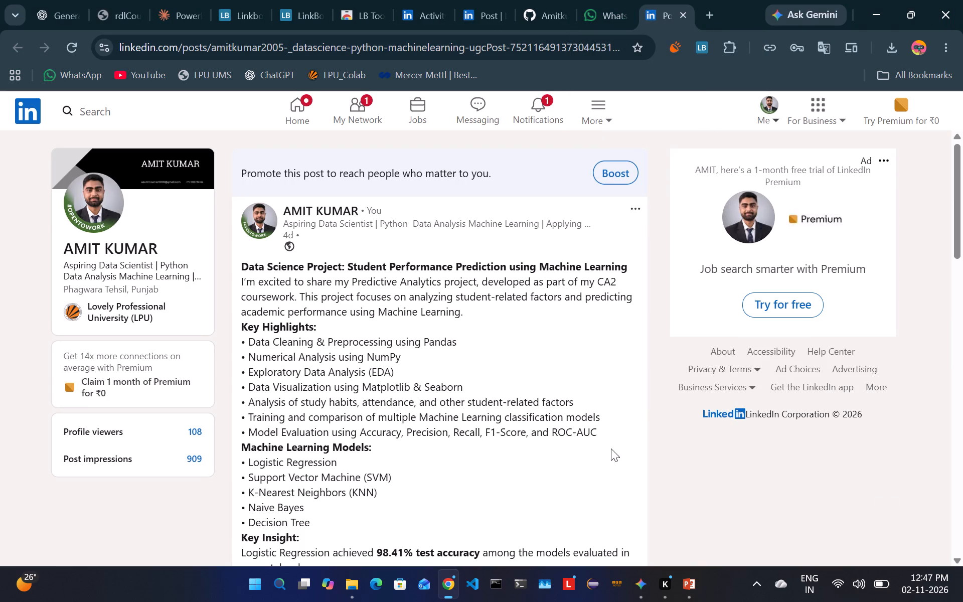
{"action": "left_click", "coordinate": [765, 476]}
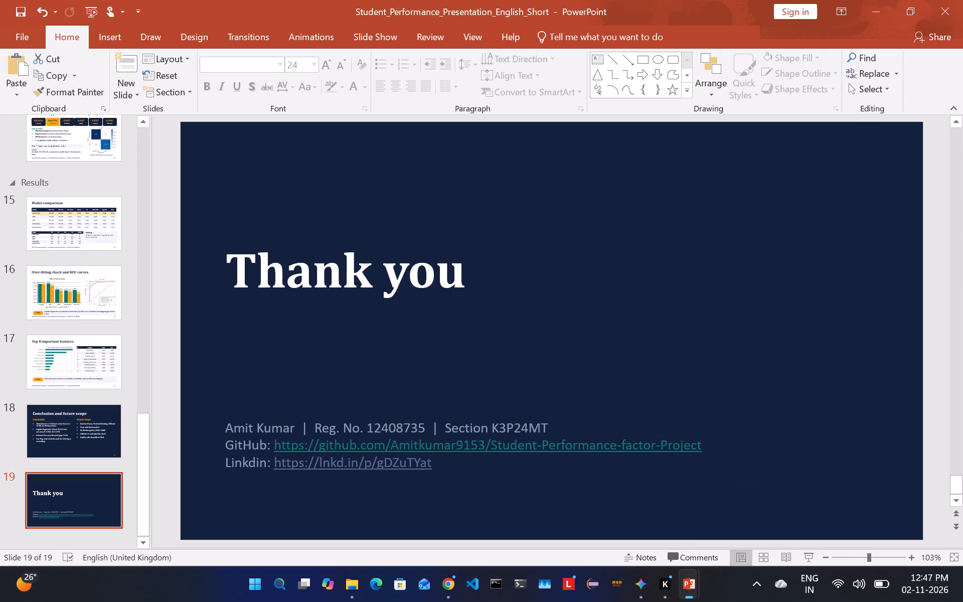
Review the short presentation's slides from the title slide to "EDA: score by support level", and skim the remaining thumbnails.
{"action": "scroll", "coordinate": [105, 260], "scroll_direction": "up", "scroll_amount": 8}
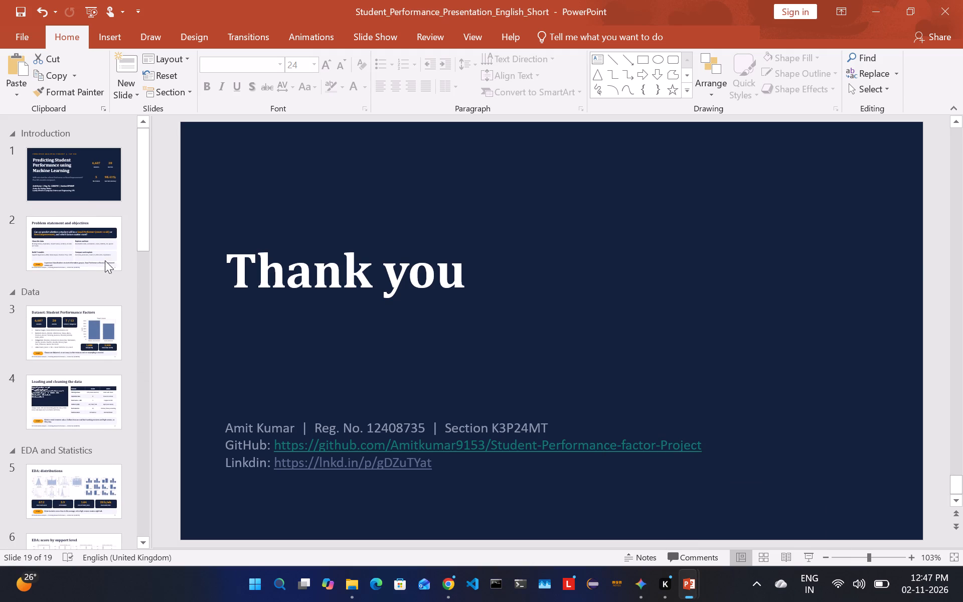
{"action": "left_click", "coordinate": [79, 192]}
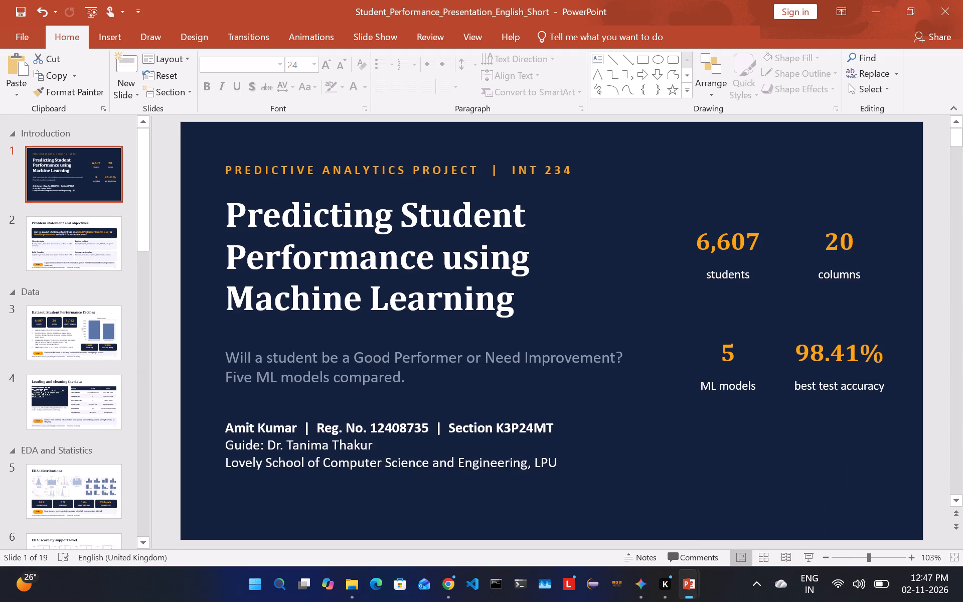
{"action": "scroll", "coordinate": [399, 241], "scroll_direction": "down", "scroll_amount": 1}
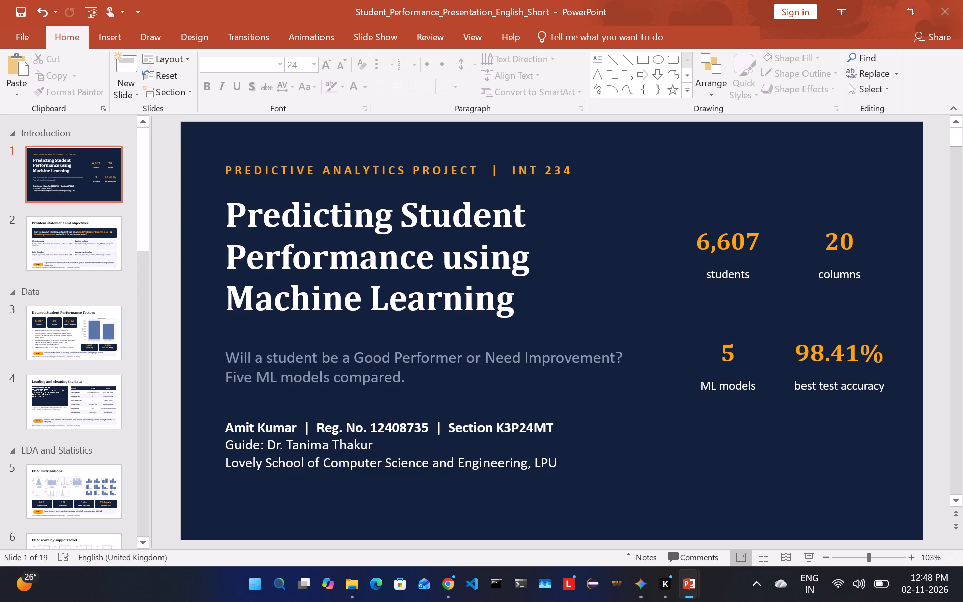
{"action": "scroll", "coordinate": [493, 362], "scroll_direction": "down", "scroll_amount": 1}
{"action": "left_click", "coordinate": [43, 259]}
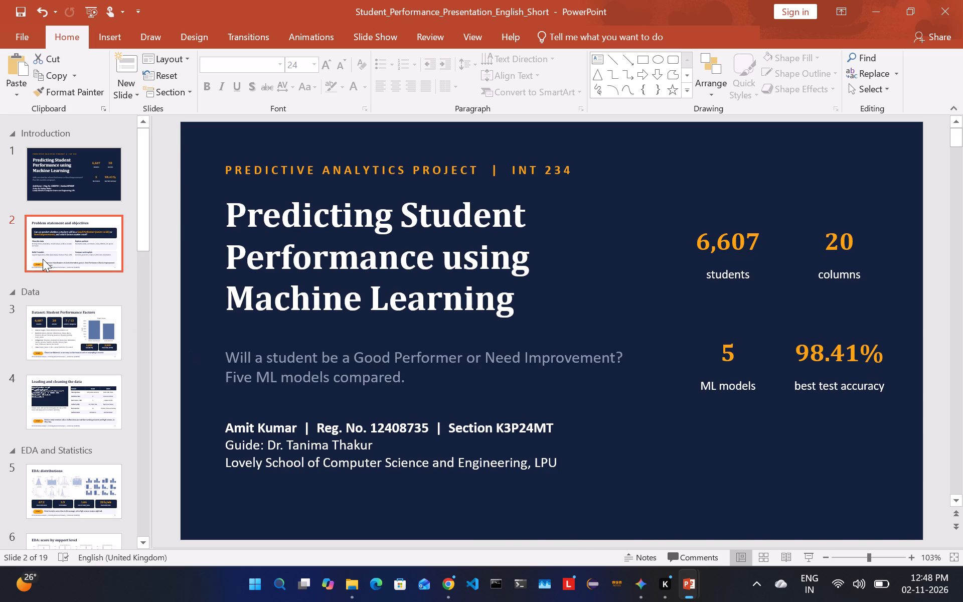
{"action": "left_click", "coordinate": [74, 345]}
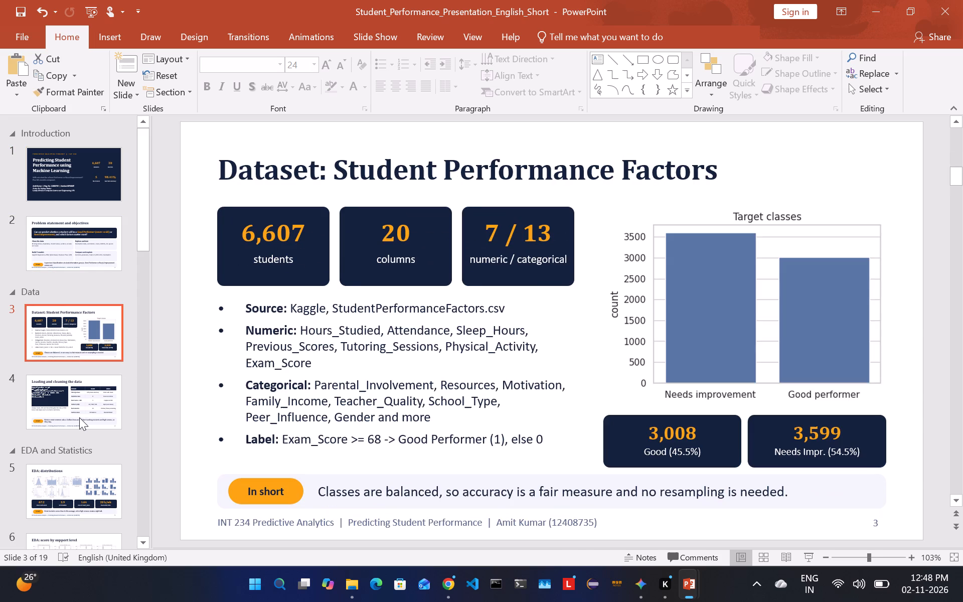
{"action": "left_click", "coordinate": [79, 417]}
{"action": "scroll", "coordinate": [79, 417], "scroll_direction": "down", "scroll_amount": 1}
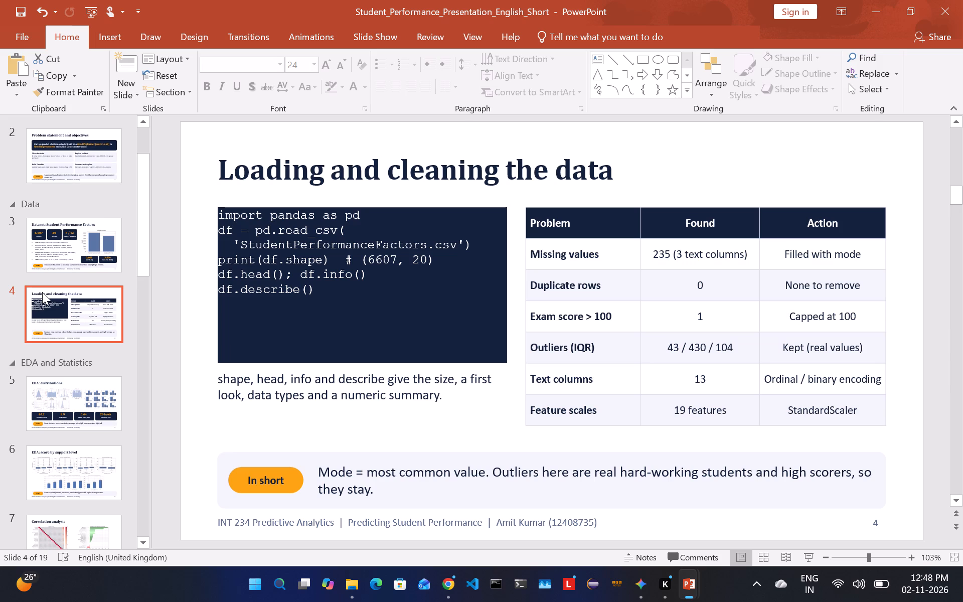
{"action": "left_click", "coordinate": [42, 292]}
{"action": "left_click", "coordinate": [79, 443]}
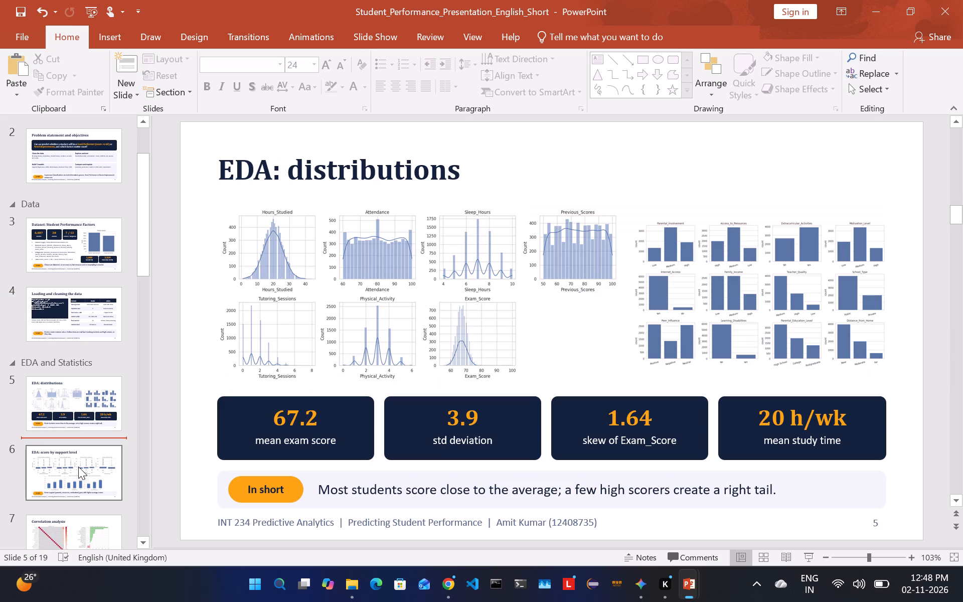
{"action": "left_click", "coordinate": [78, 467]}
{"action": "scroll", "coordinate": [78, 467], "scroll_direction": "down", "scroll_amount": 6}
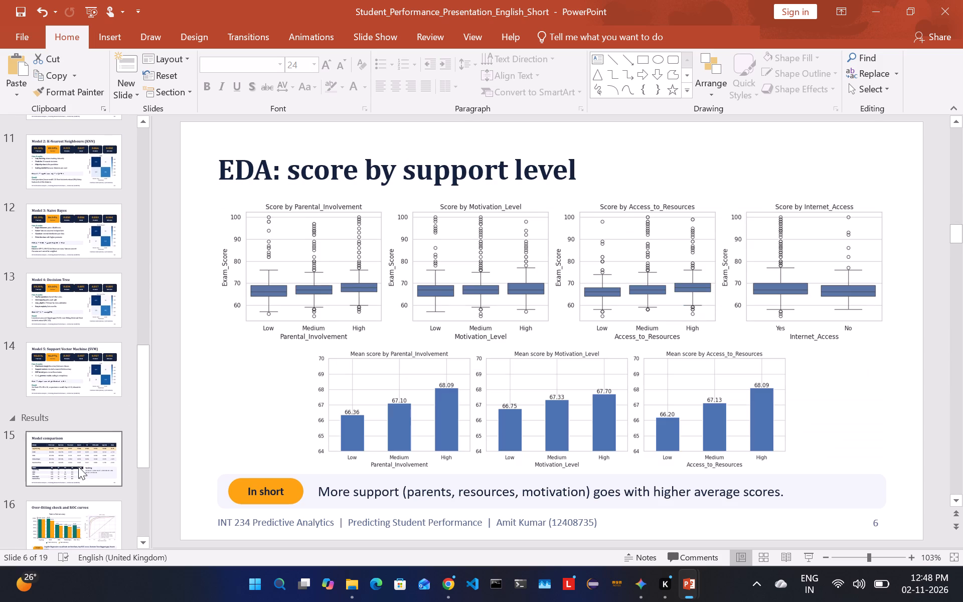
{"action": "left_click", "coordinate": [359, 588]}
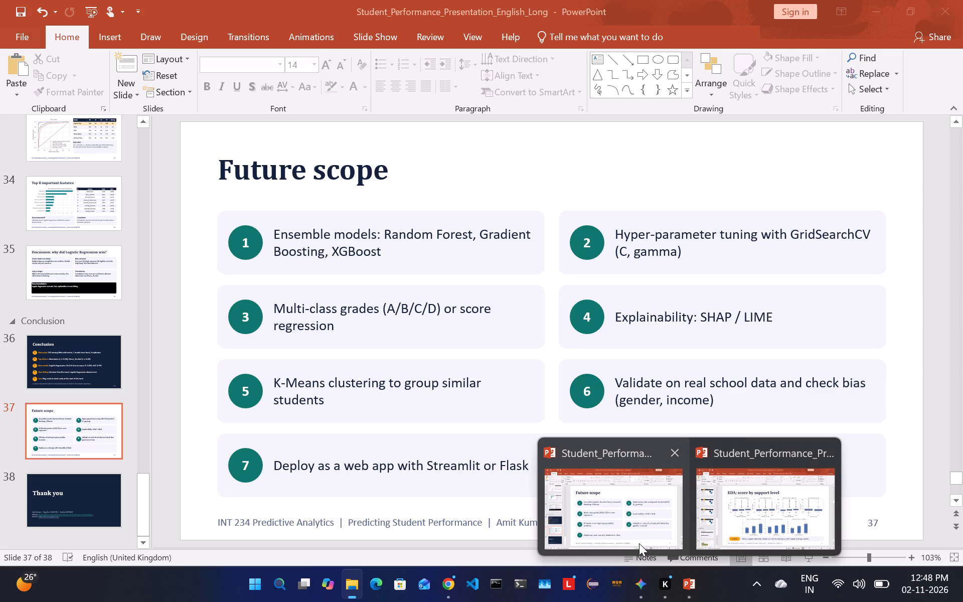
{"action": "left_click", "coordinate": [766, 497]}
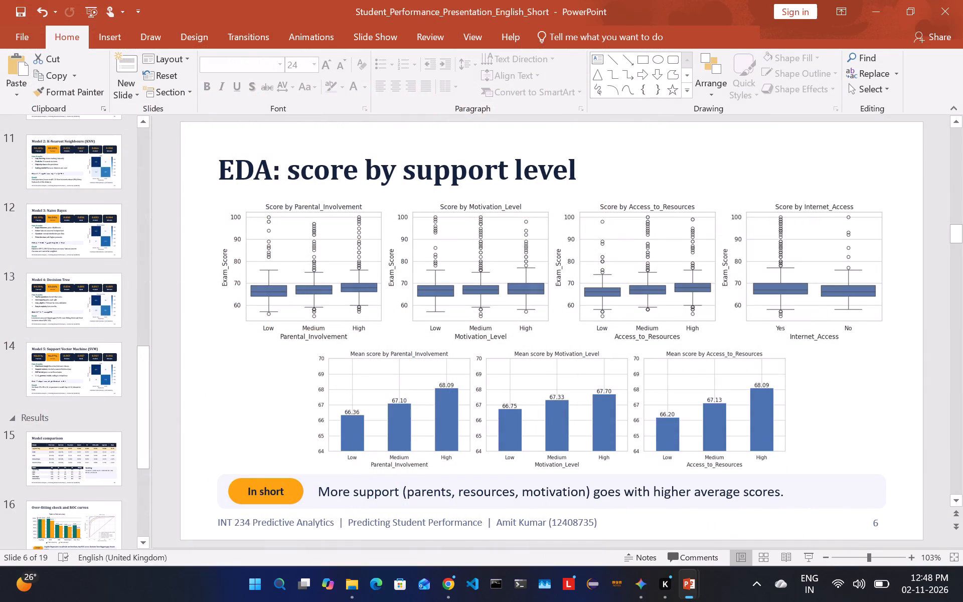
{"action": "scroll", "coordinate": [655, 371], "scroll_direction": "down", "scroll_amount": 8}
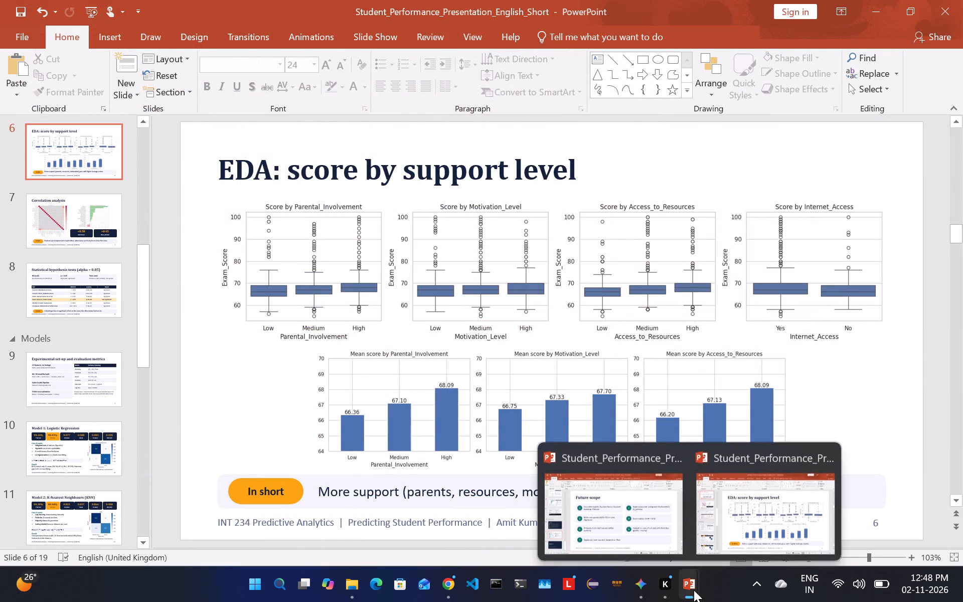
Save a copy of the long presentation in Downloads as "Student_Performance_Presentation_English_Long amit".
{"action": "left_click", "coordinate": [649, 526]}
{"action": "scroll", "coordinate": [371, 365], "scroll_direction": "down", "scroll_amount": 4}
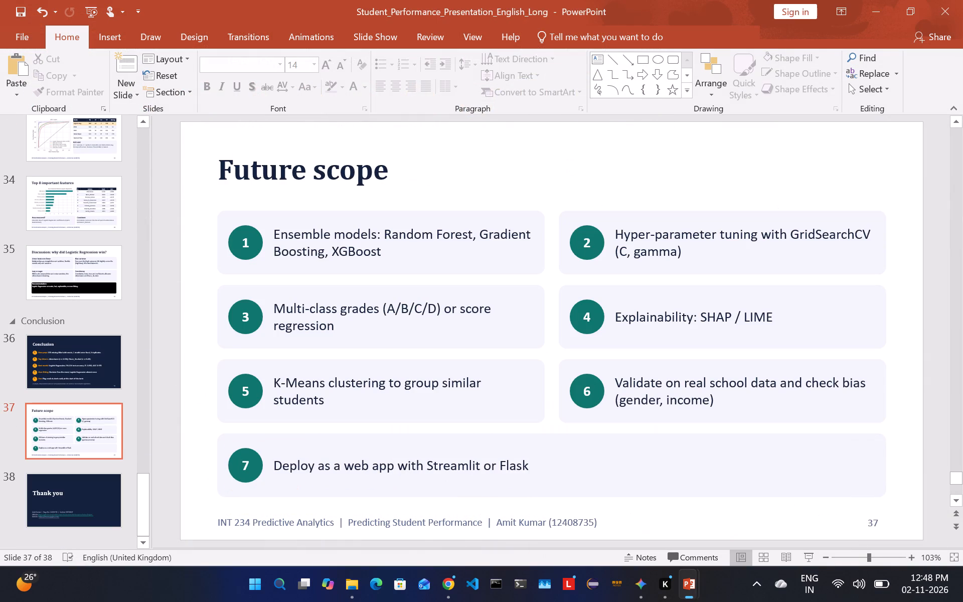
{"action": "left_click", "coordinate": [25, 33]}
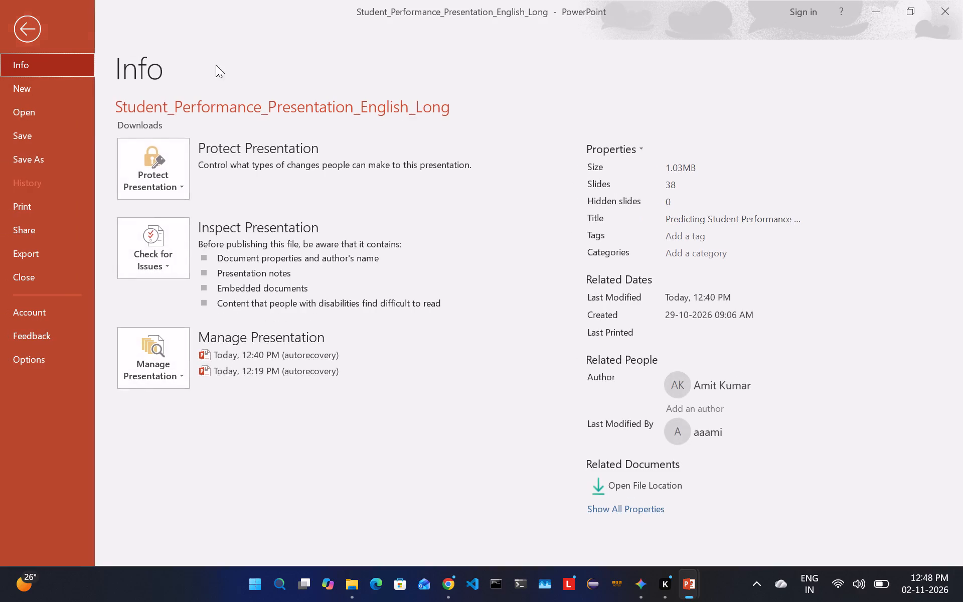
{"action": "left_click", "coordinate": [23, 160]}
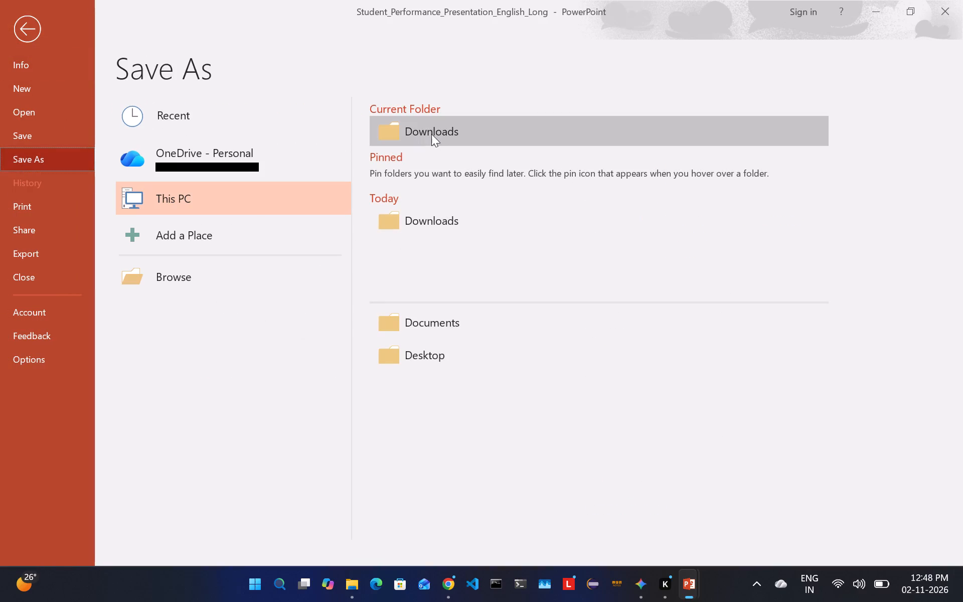
{"action": "left_click", "coordinate": [431, 134]}
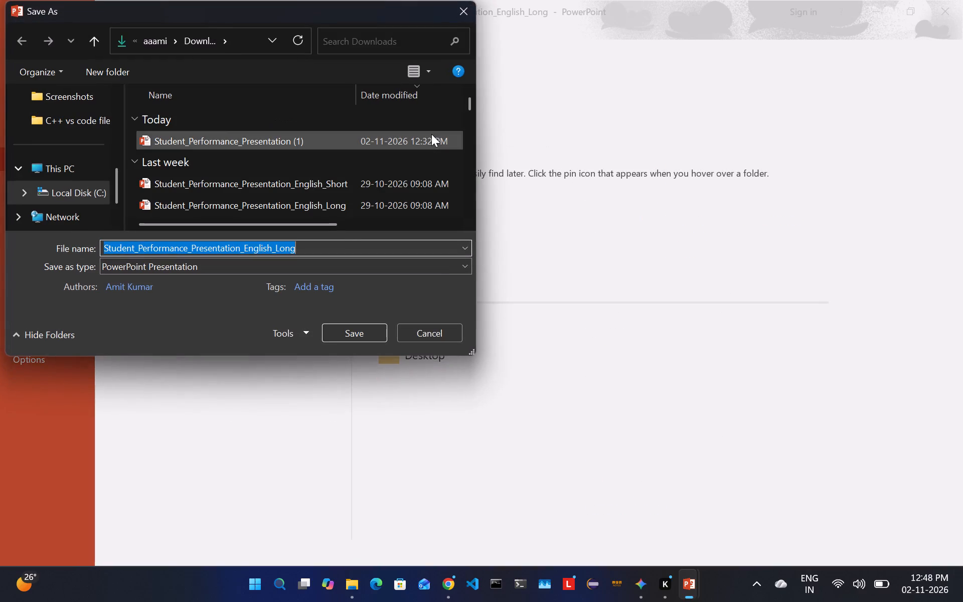
{"action": "left_click", "coordinate": [333, 249]}
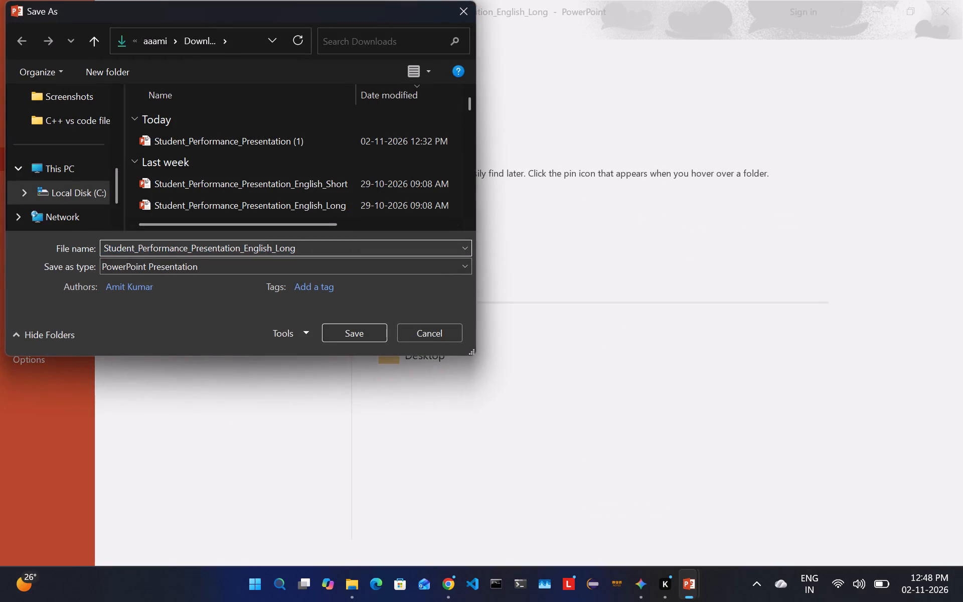
{"action": "key", "text": "space"}
{"action": "type", "text": "amit"}
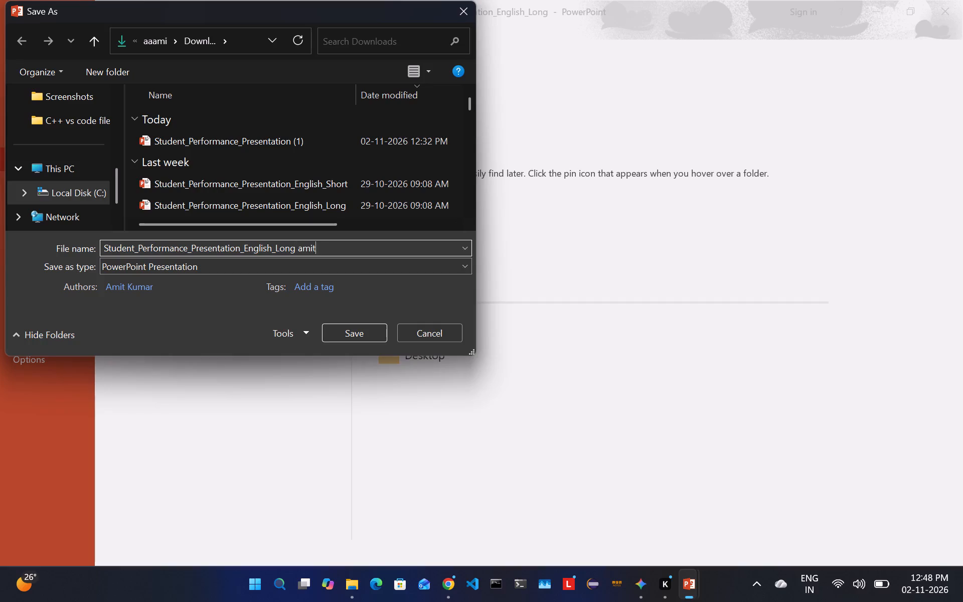
{"action": "left_click", "coordinate": [349, 333]}
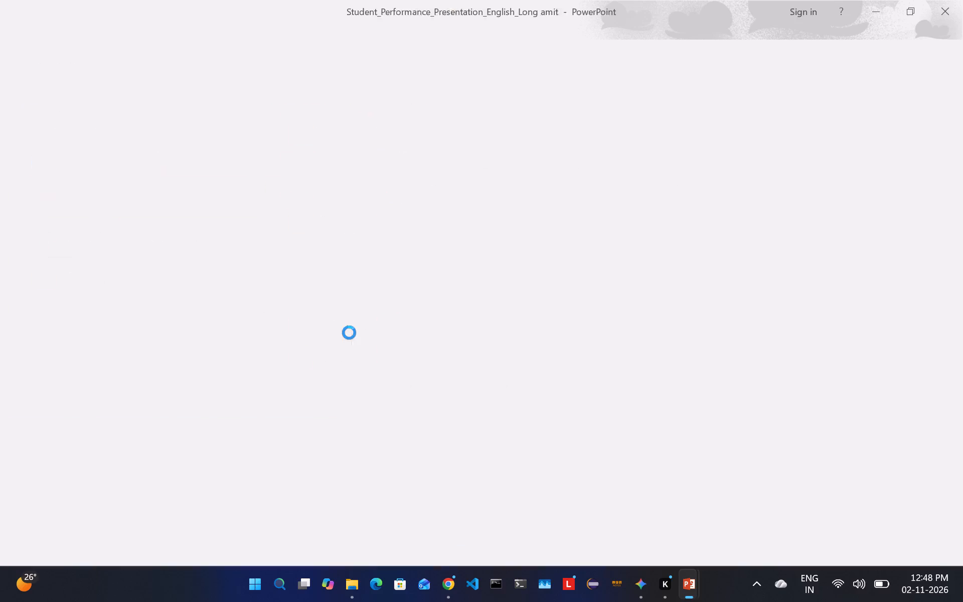
Close the long presentation copy and the short presentation, saving the changes to Student_Performance_Presentation_English_Short.
{"action": "scroll", "coordinate": [714, 417], "scroll_direction": "down", "scroll_amount": 6}
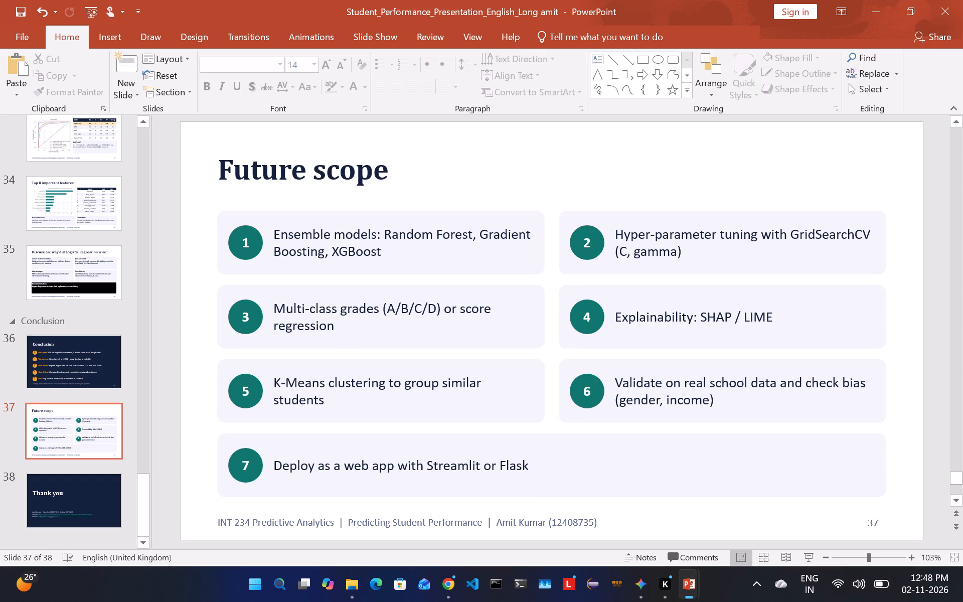
{"action": "left_click", "coordinate": [71, 498]}
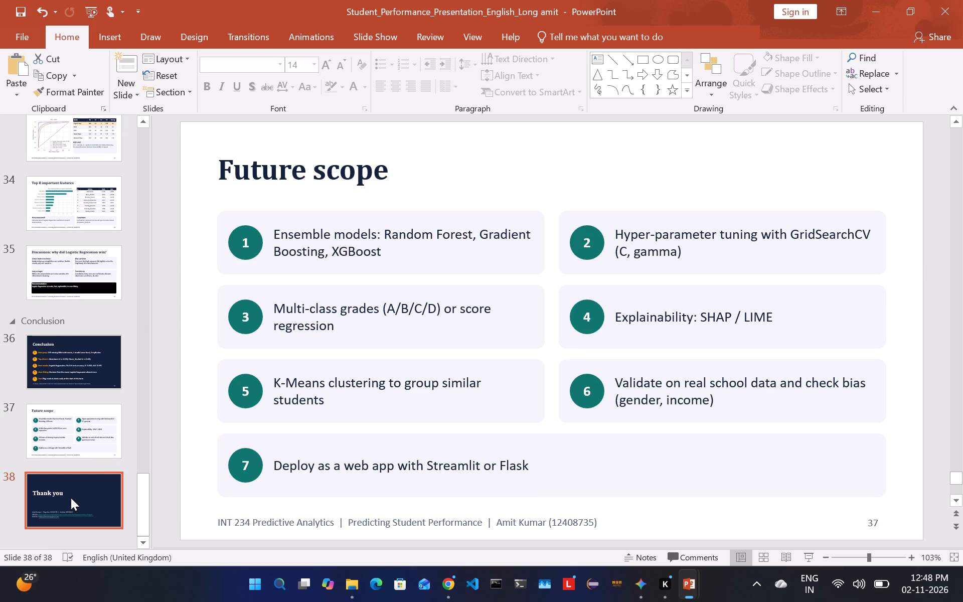
{"action": "left_click", "coordinate": [962, 1]}
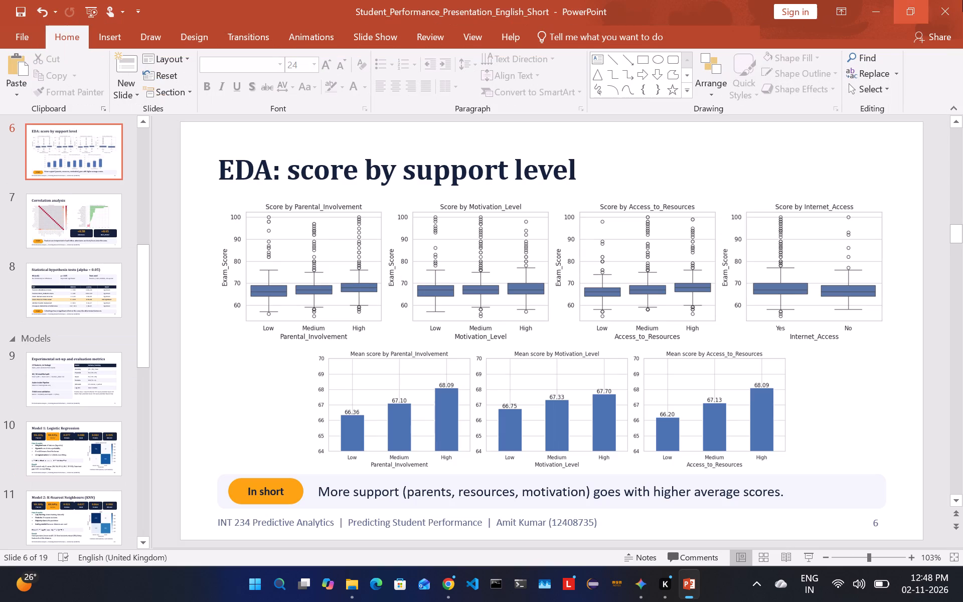
{"action": "left_click", "coordinate": [962, 0]}
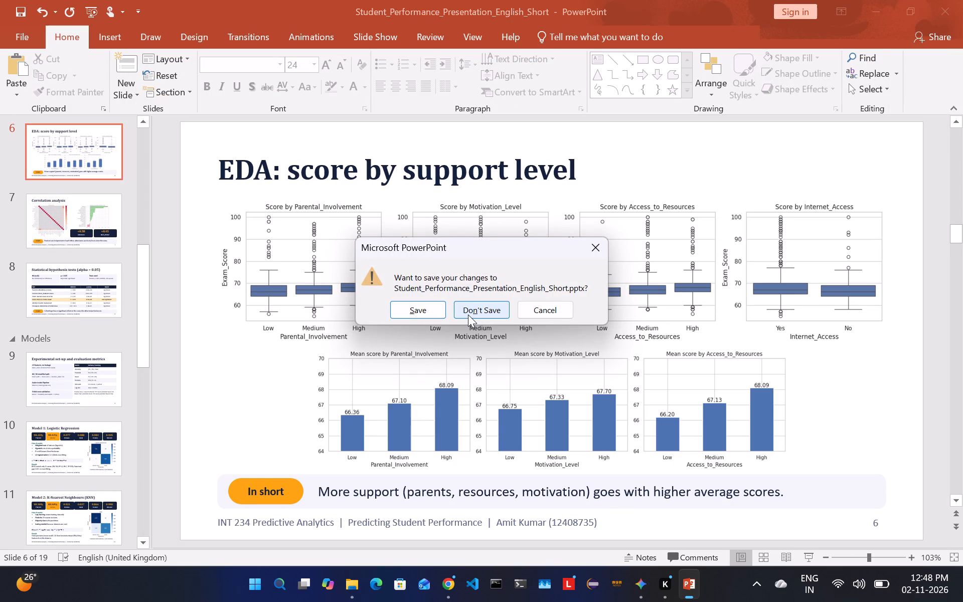
{"action": "left_click", "coordinate": [437, 313]}
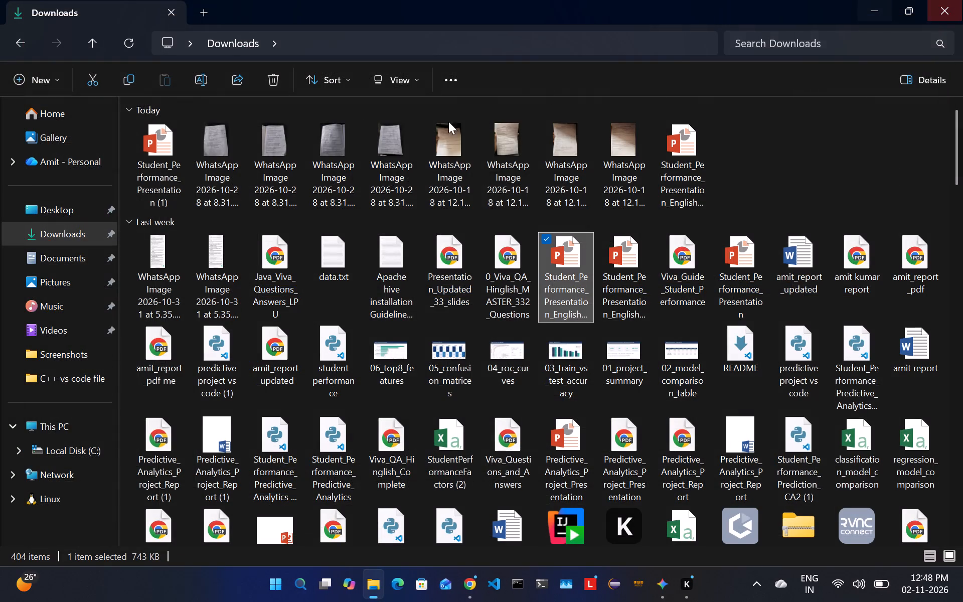
Check the full names of the two English presentation files under Last week in the Downloads folder.
{"action": "left_click", "coordinate": [780, 152]}
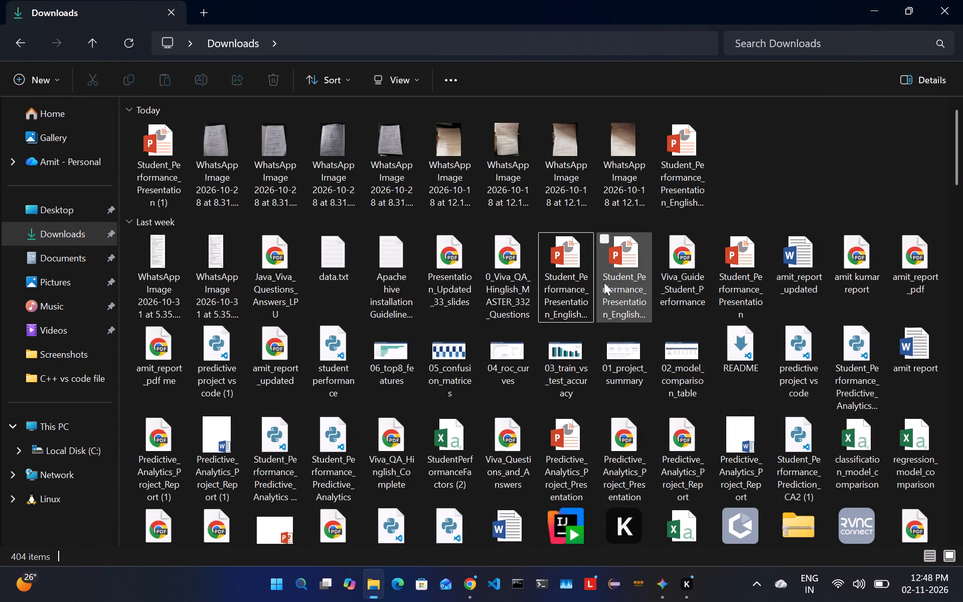
{"action": "left_click", "coordinate": [604, 282]}
{"action": "left_click", "coordinate": [604, 282]}
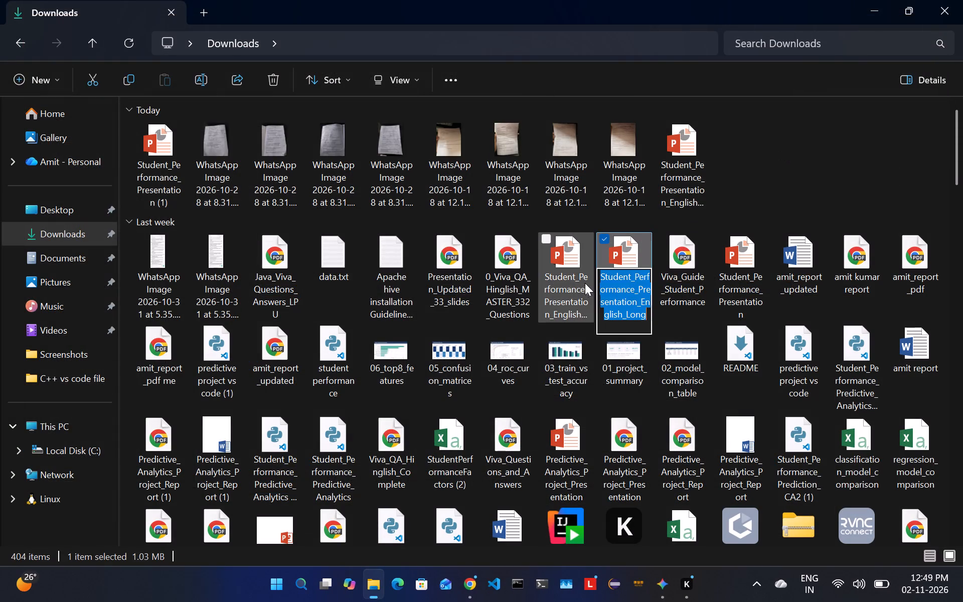
{"action": "left_click", "coordinate": [576, 284]}
{"action": "left_click", "coordinate": [576, 284]}
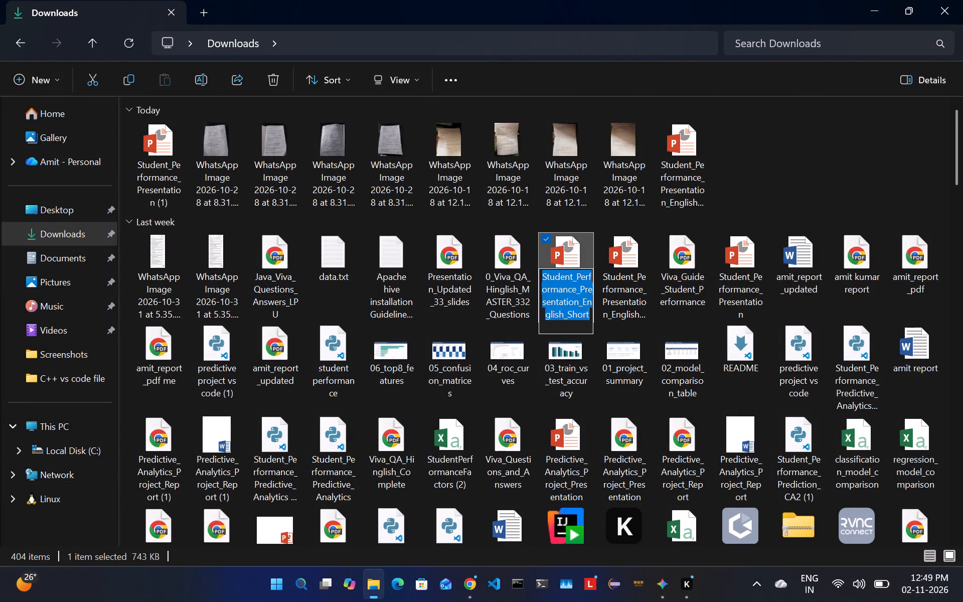
{"action": "left_click", "coordinate": [854, 133]}
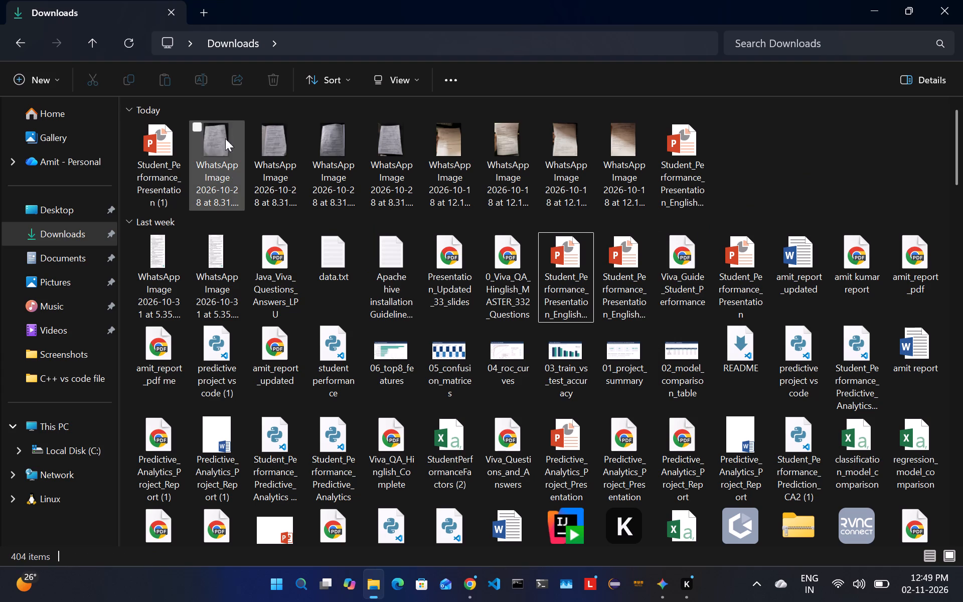
Open Student_Performance_Presentation (1) from Downloads to check which version it is, close it, and check its file name.
{"action": "double_click", "coordinate": [145, 159]}
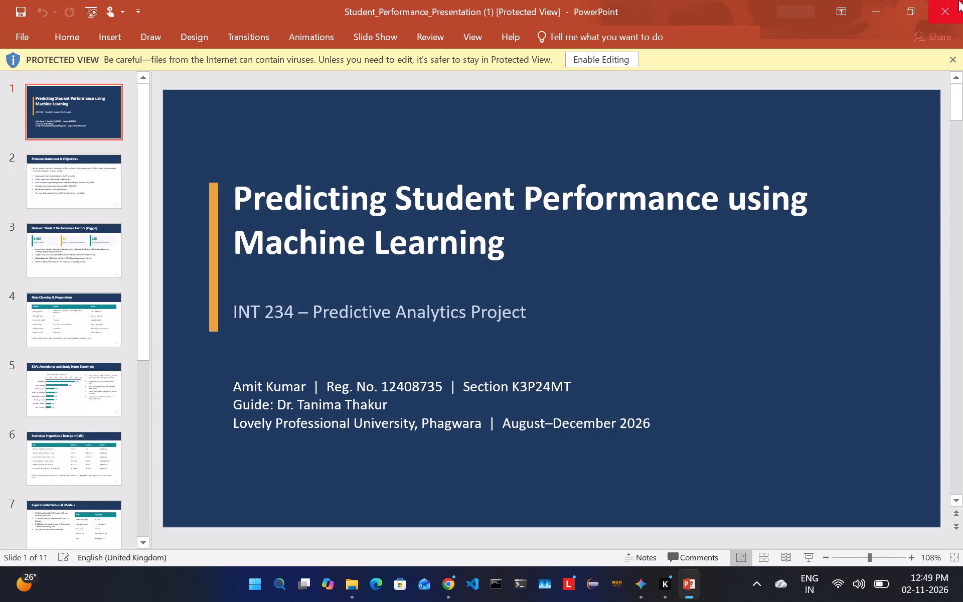
{"action": "left_click", "coordinate": [958, 0]}
{"action": "left_click", "coordinate": [177, 158]}
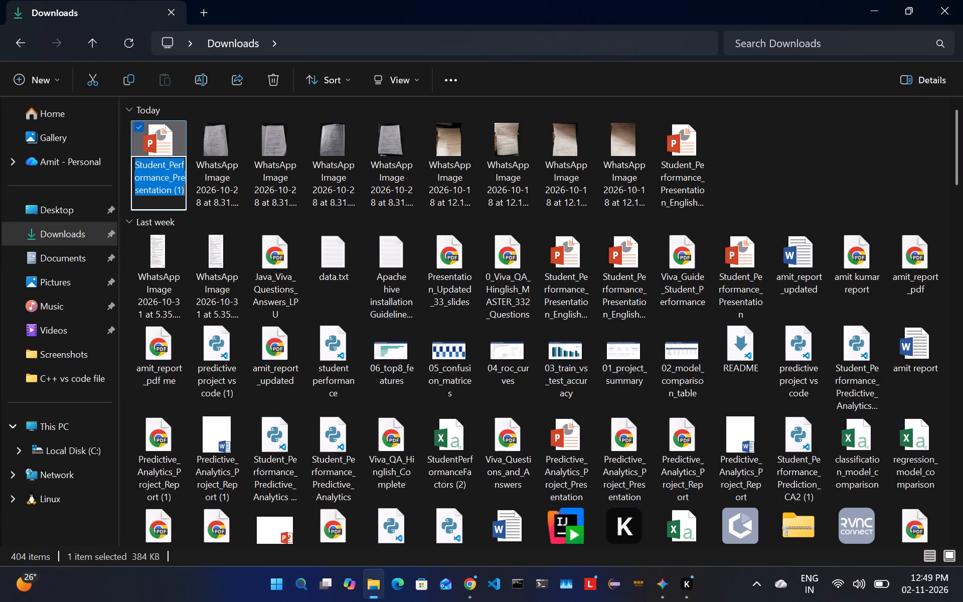
{"action": "left_click", "coordinate": [765, 142]}
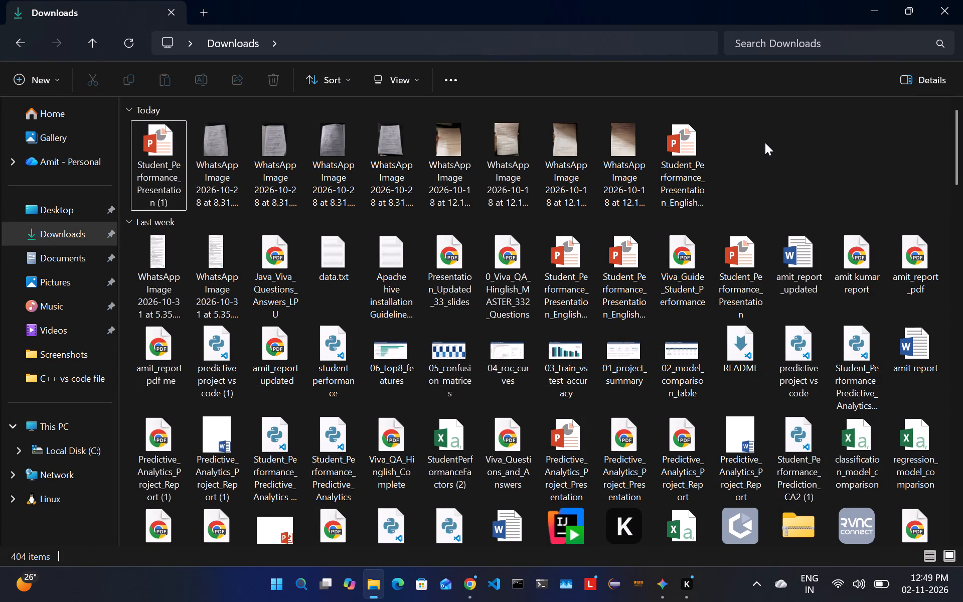
Open "Student_Performance_Presentation_English_Long amit" from Downloads in PowerPoint and look through its slide thumbnails to the Thank you slide.
{"action": "left_click", "coordinate": [700, 159]}
{"action": "left_click", "coordinate": [700, 159]}
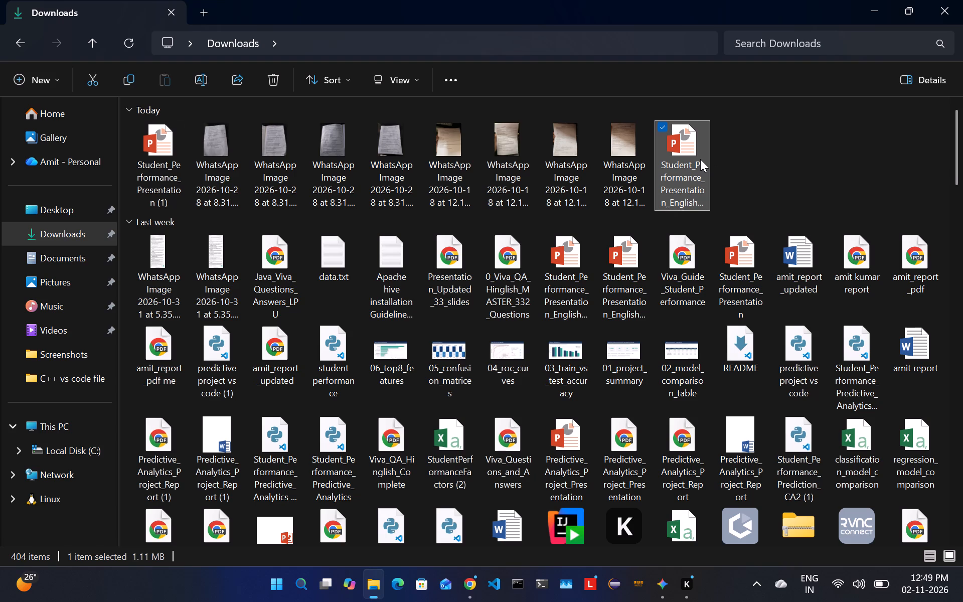
{"action": "left_click", "coordinate": [763, 176]}
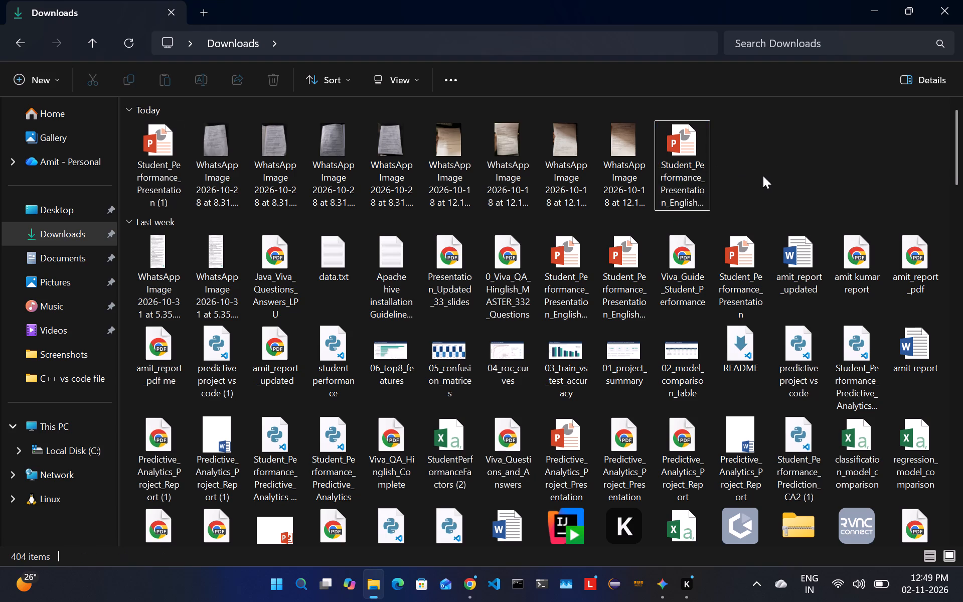
{"action": "double_click", "coordinate": [659, 171]}
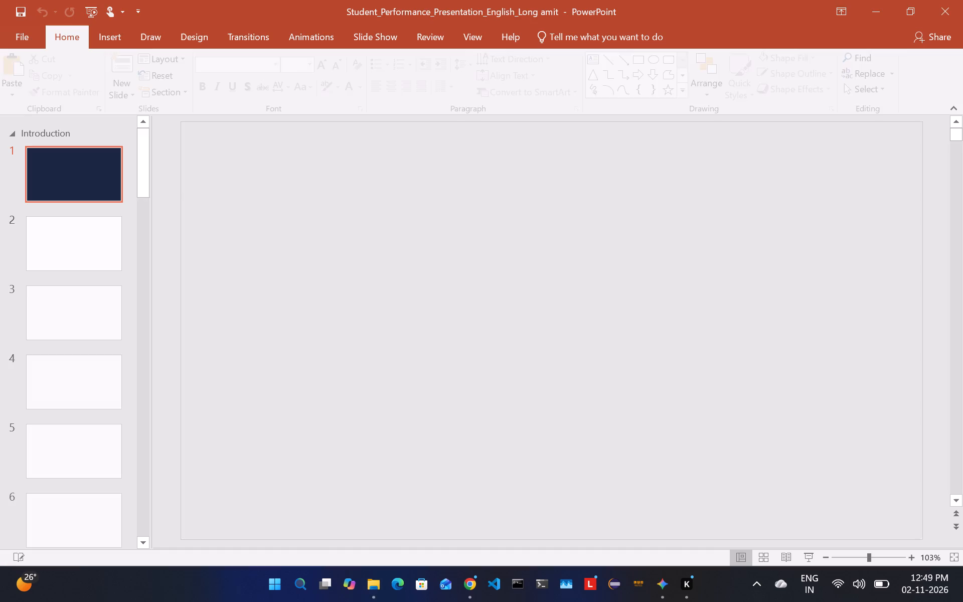
{"action": "scroll", "coordinate": [73, 417], "scroll_direction": "down", "scroll_amount": 8}
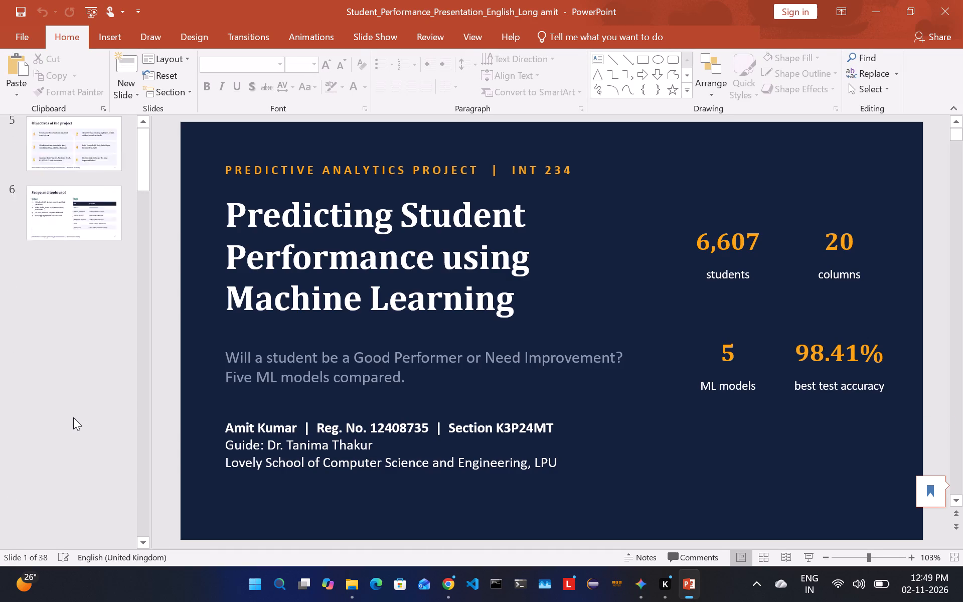
{"action": "scroll", "coordinate": [73, 417], "scroll_direction": "down", "scroll_amount": 5}
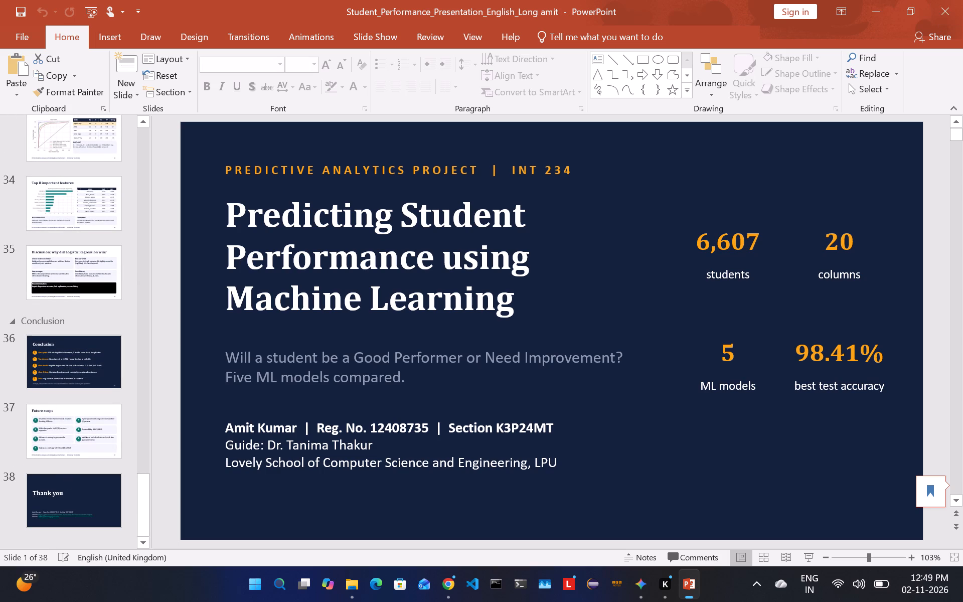
{"action": "scroll", "coordinate": [557, 289], "scroll_direction": "down", "scroll_amount": 18}
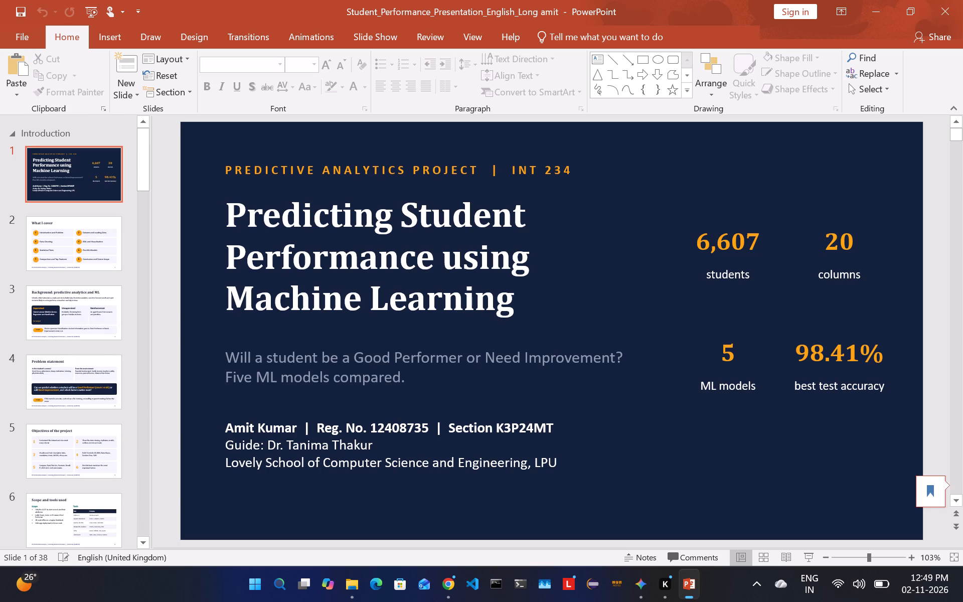
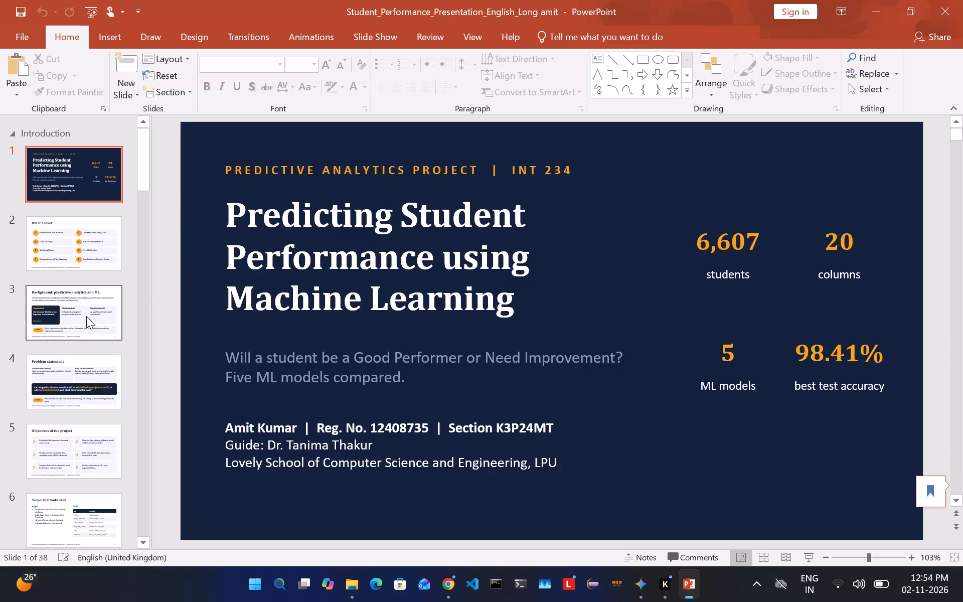
Look through the closing slides of the long presentation, view the Future scope slide, and dismiss the wireless notification.
{"action": "scroll", "coordinate": [86, 316], "scroll_direction": "down", "scroll_amount": 15}
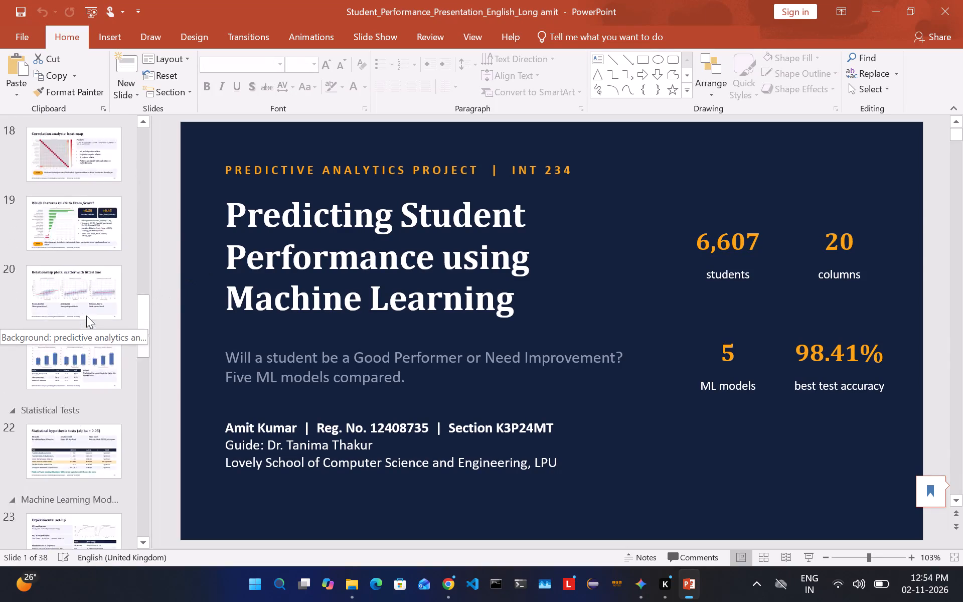
{"action": "scroll", "coordinate": [86, 316], "scroll_direction": "down", "scroll_amount": 5}
{"action": "left_click", "coordinate": [75, 416]}
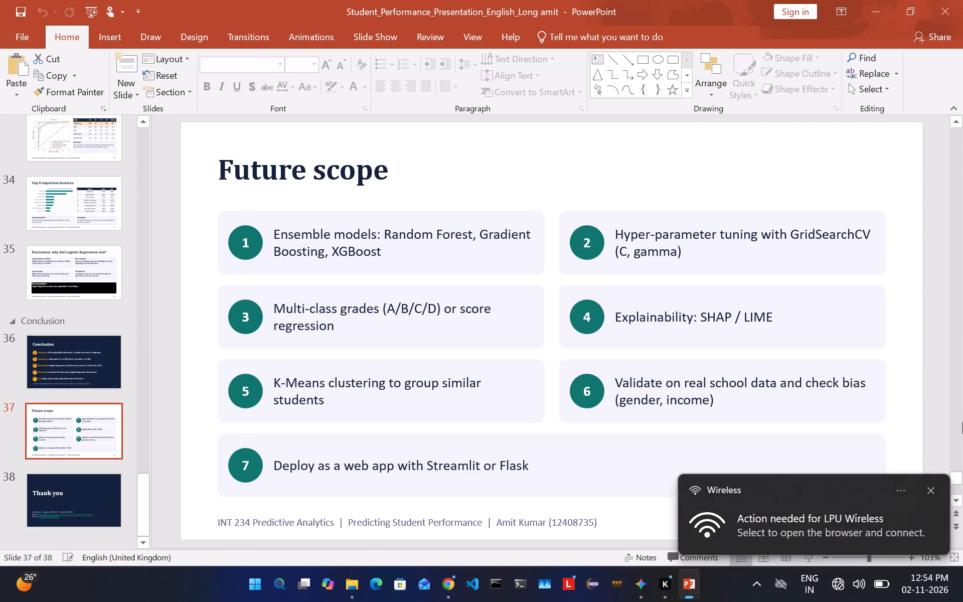
{"action": "left_click", "coordinate": [930, 490]}
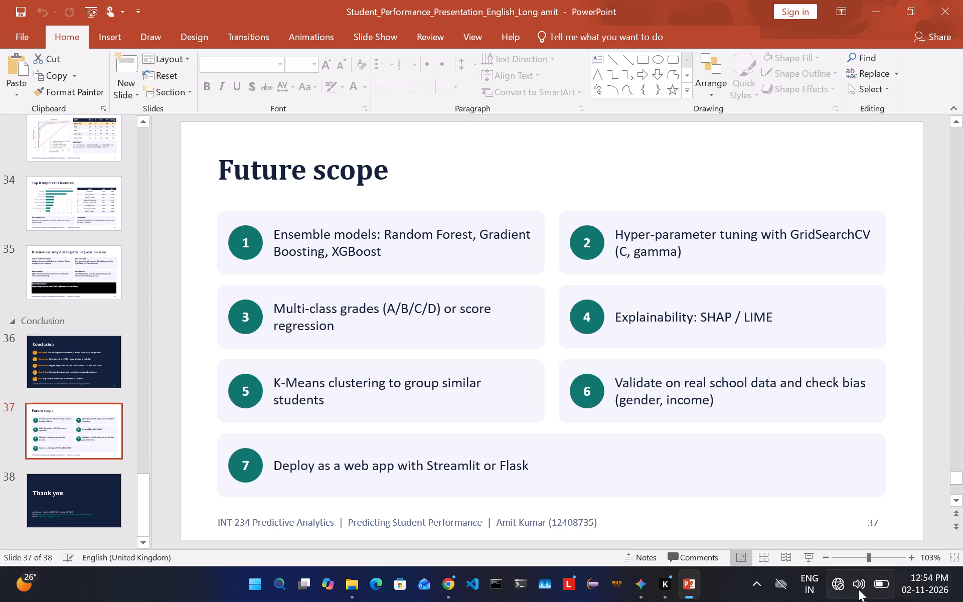
Check the Wi-Fi connection status of LPU Wireless and the available networks, leaving the connection settings as they are.
{"action": "left_click", "coordinate": [858, 589]}
{"action": "left_click", "coordinate": [745, 308]}
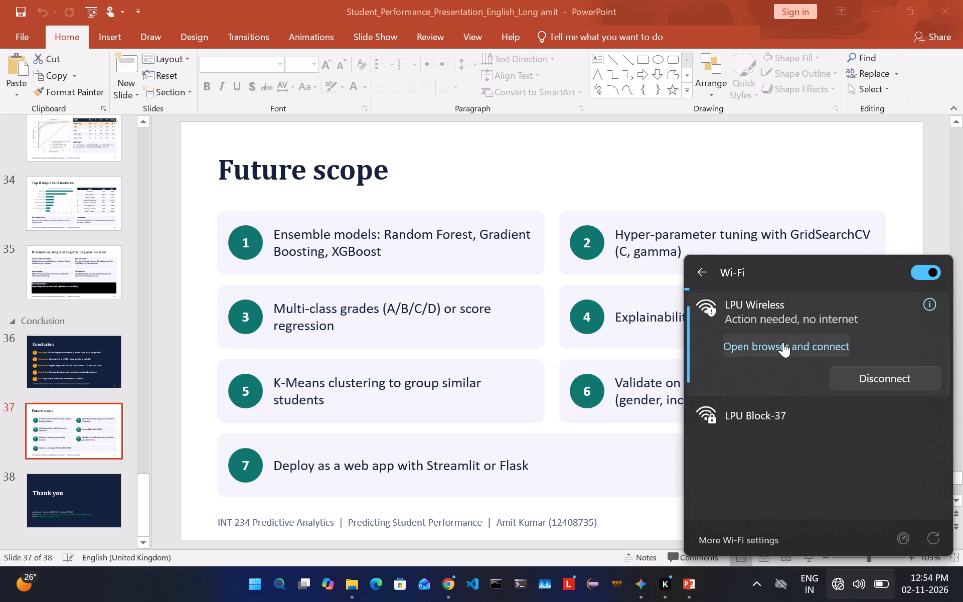
{"action": "left_click", "coordinate": [61, 481]}
View the closing Thank you slide of the long presentation with its GitHub and LinkedIn links.
{"action": "left_click", "coordinate": [66, 500]}
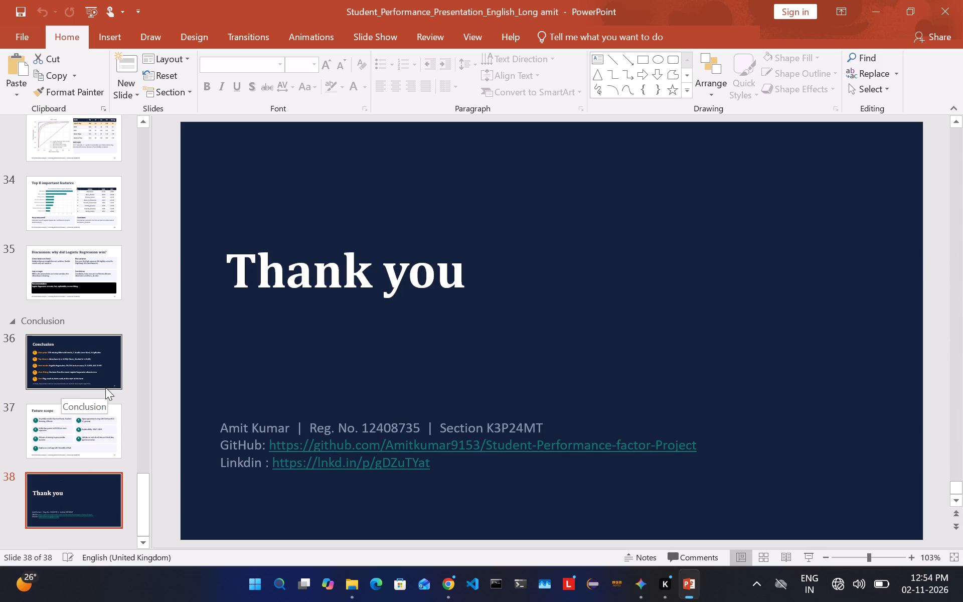
Switch to File Explorer to view the presentation files in the Downloads folder.
{"action": "left_click", "coordinate": [353, 588]}
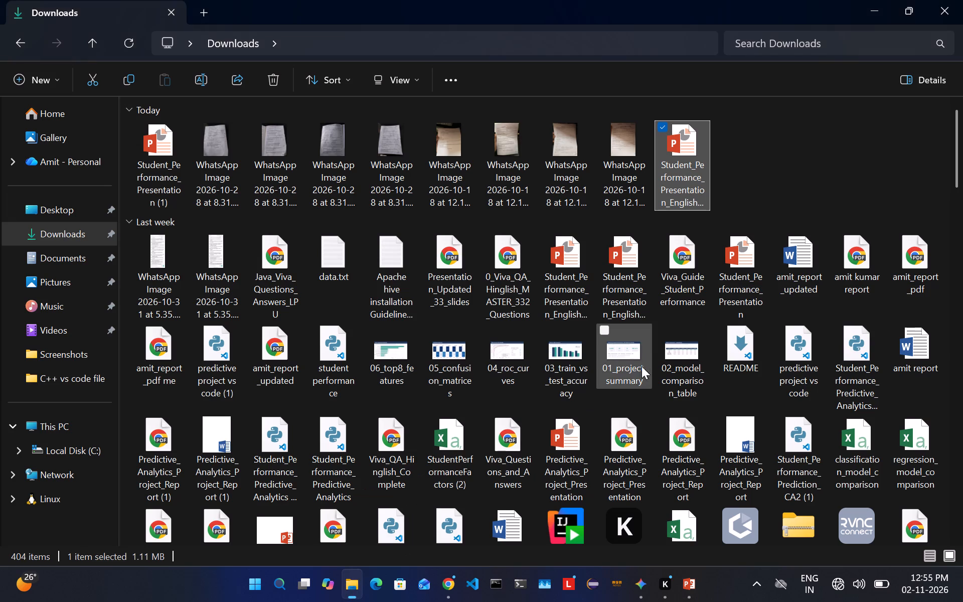
{"action": "double_click", "coordinate": [158, 177]}
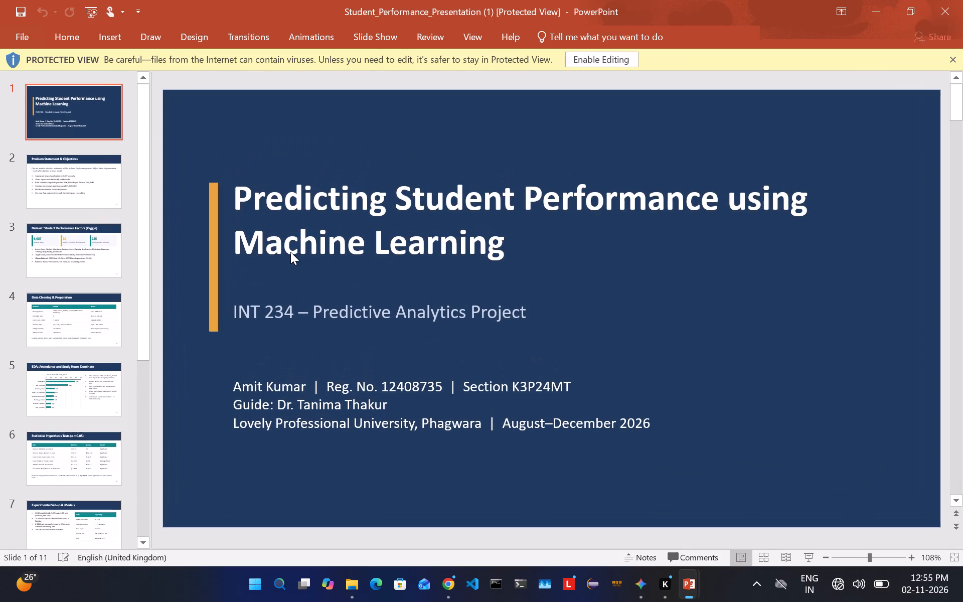
{"action": "scroll", "coordinate": [76, 276], "scroll_direction": "down", "scroll_amount": 15}
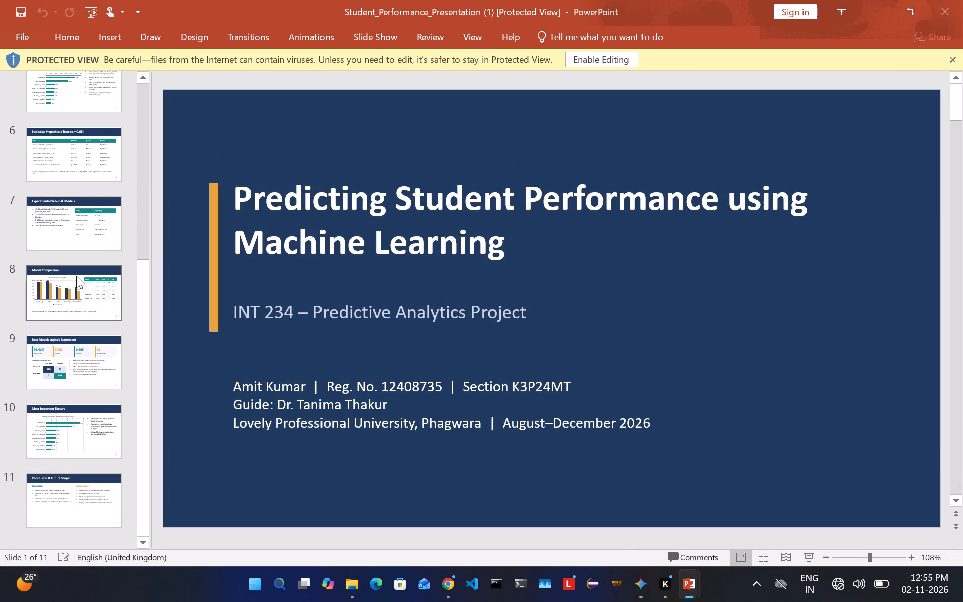